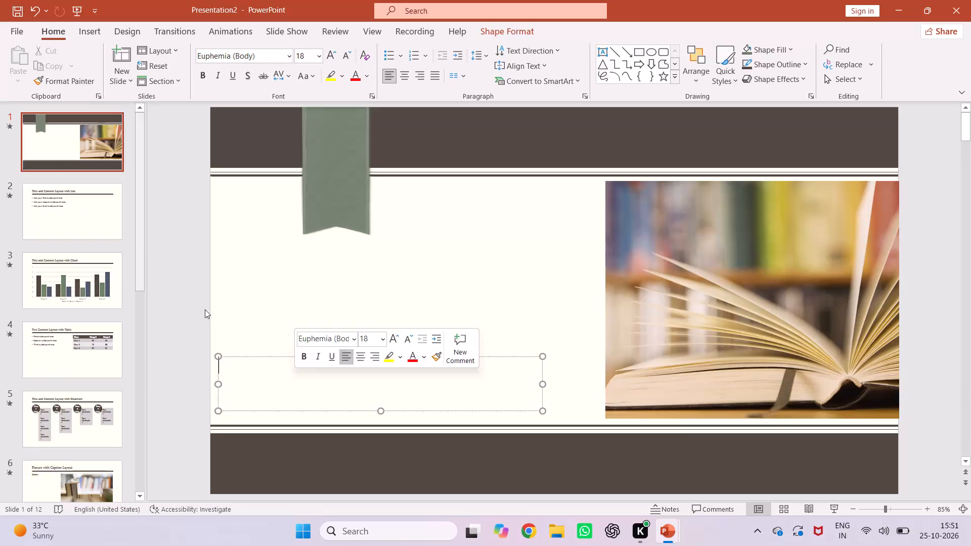
Create a new presentation from the "Academic presentation, pinstripe and ribbon design" template.
{"action": "left_click", "coordinate": [17, 28]}
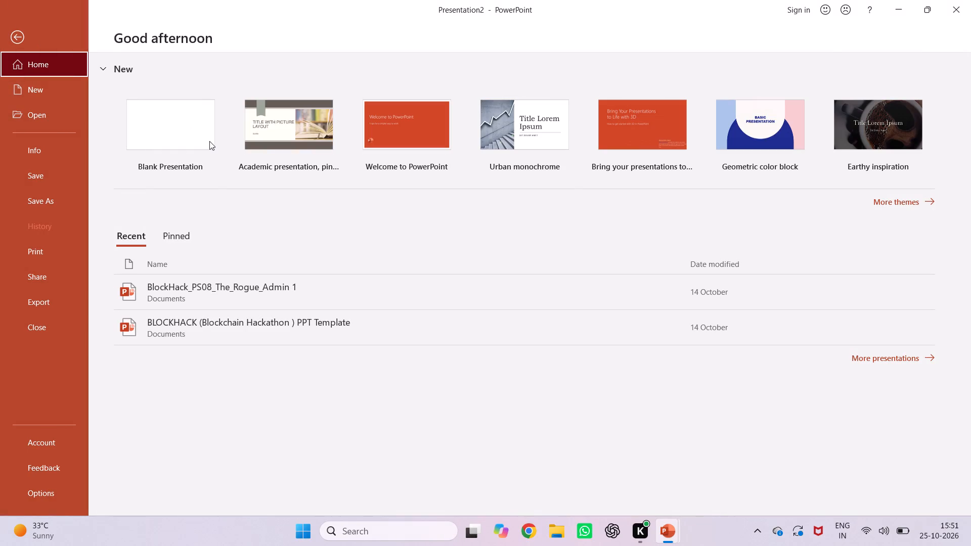
{"action": "left_click", "coordinate": [253, 124]}
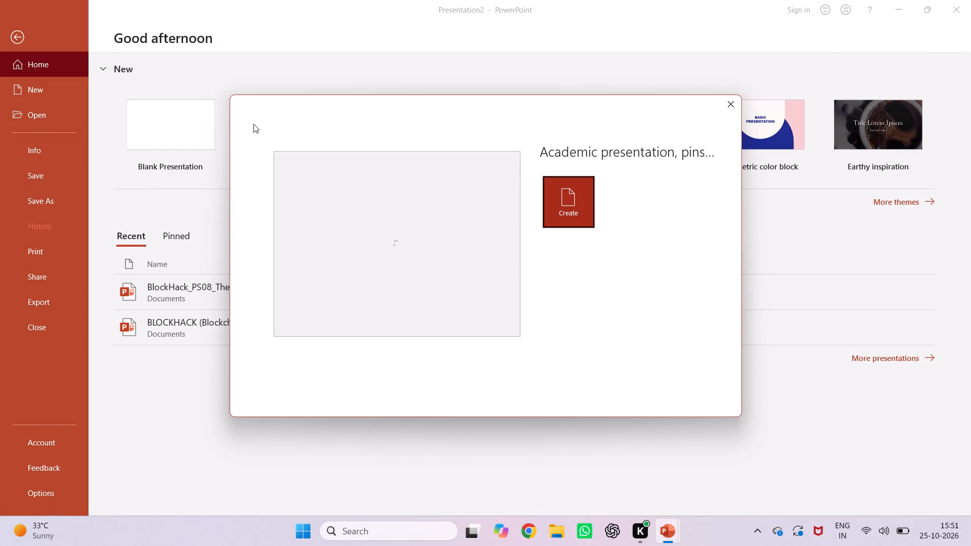
{"action": "left_click", "coordinate": [564, 196]}
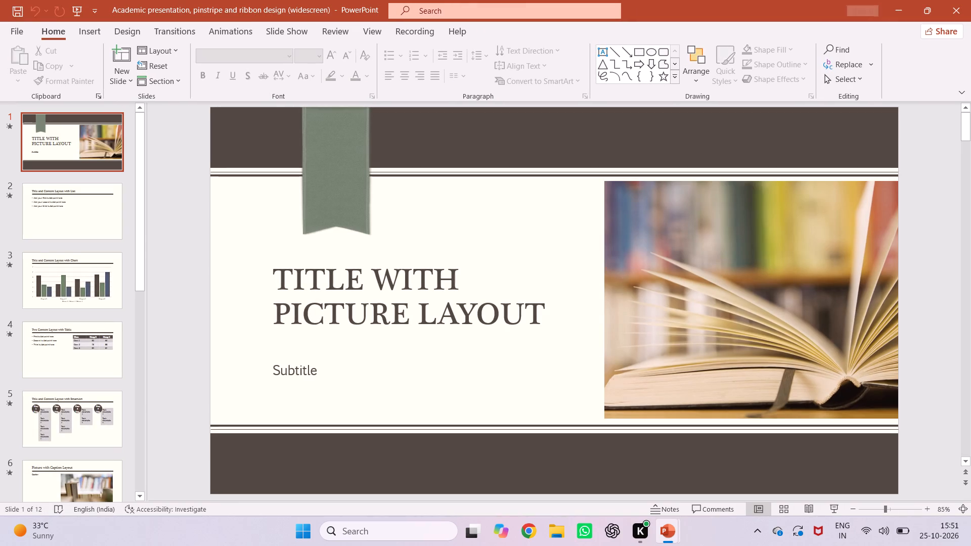
Replace the placeholder title text on slide 1 with "CLASSFLOW".
{"action": "left_click", "coordinate": [514, 309]}
{"action": "left_click", "coordinate": [549, 322]}
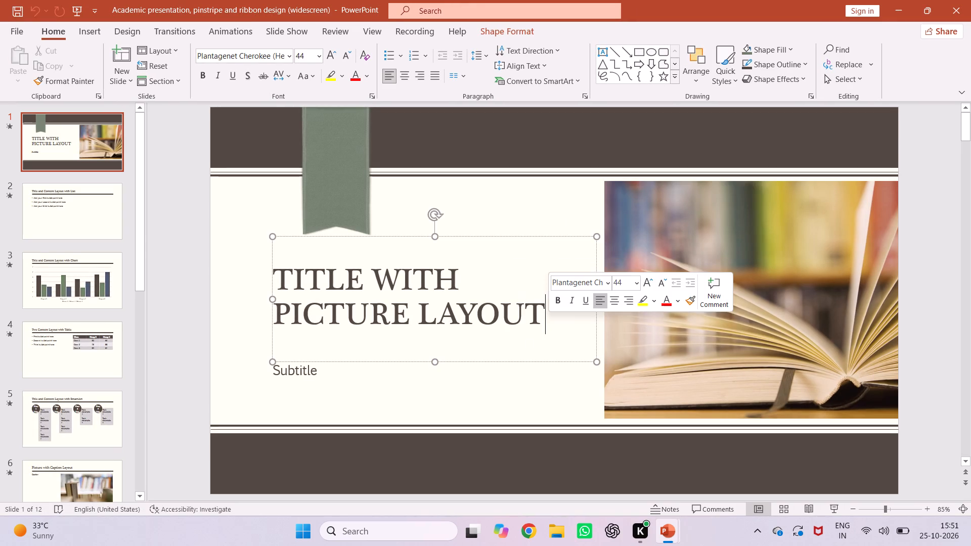
{"action": "key", "text": "BackSpace"}
{"action": "key", "text": "BackSpace"}
{"action": "key", "text": "BackSpace"}
{"action": "key", "text": "BackSpace"}
{"action": "key", "text": "BackSpace"}
{"action": "key", "text": "BackSpace"}
{"action": "key", "text": "BackSpace"}
{"action": "key", "text": "BackSpace"}
{"action": "key", "text": "BackSpace"}
{"action": "key", "text": "BackSpace"}
{"action": "key", "text": "BackSpace"}
{"action": "key", "text": "BackSpace"}
{"action": "key", "text": "BackSpace"}
{"action": "key", "text": "BackSpace"}
{"action": "key", "text": "BackSpace"}
{"action": "key", "text": "BackSpace"}
{"action": "key", "text": "BackSpace"}
{"action": "key", "text": "BackSpace"}
{"action": "key", "text": "BackSpace"}
{"action": "key", "text": "BackSpace"}
{"action": "key", "text": "BackSpace"}
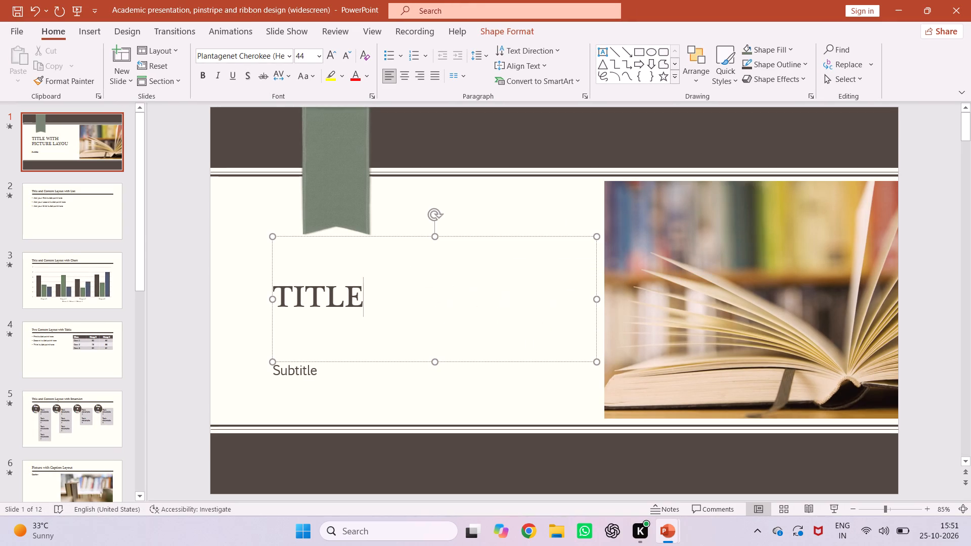
{"action": "key", "text": "BackSpace"}
{"action": "key", "text": "BackSpace"}
{"action": "key", "text": "BackSpace"}
{"action": "key", "text": "BackSpace"}
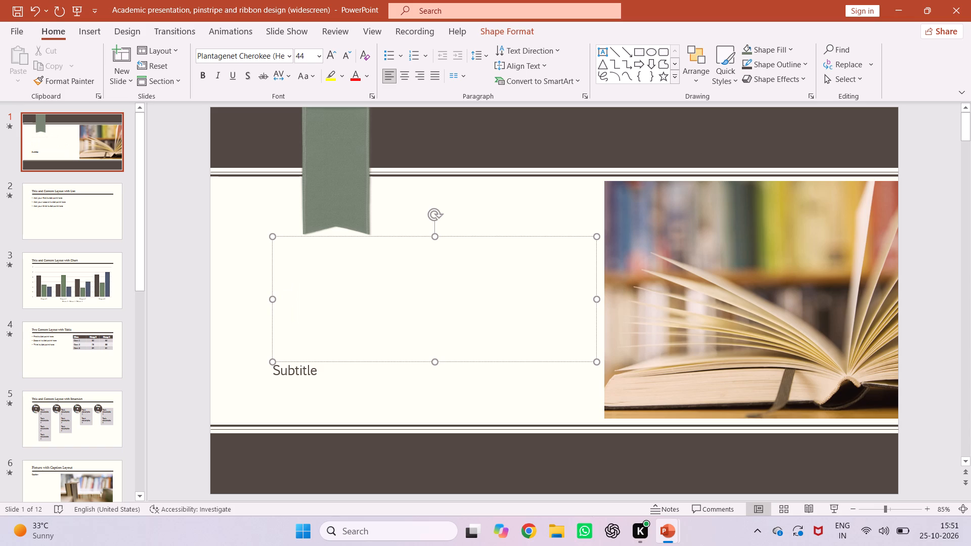
{"action": "key", "text": "BackSpace"}
{"action": "type", "text": "va"}
{"action": "key", "text": "BackSpace"}
{"action": "key", "text": "BackSpace"}
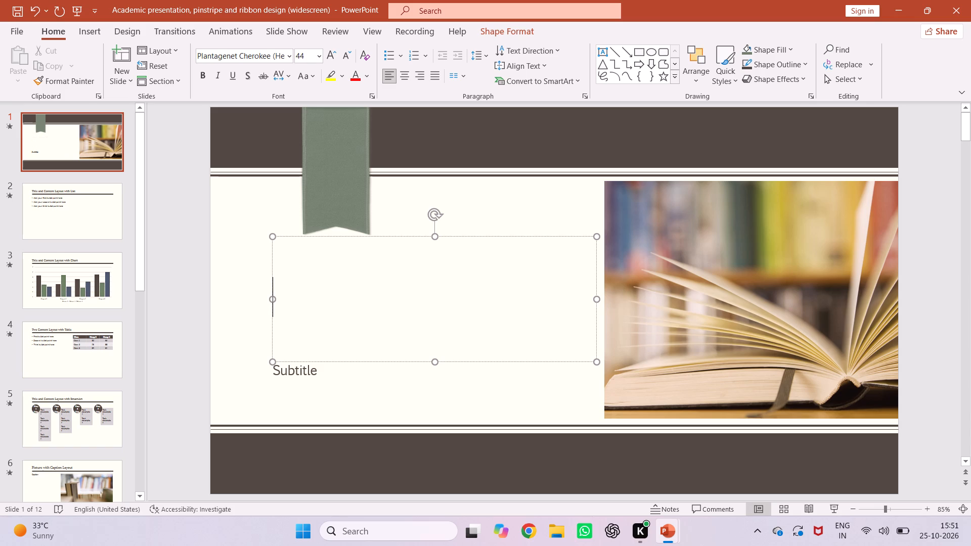
{"action": "key", "text": "c"}
{"action": "type", "text": "lass"}
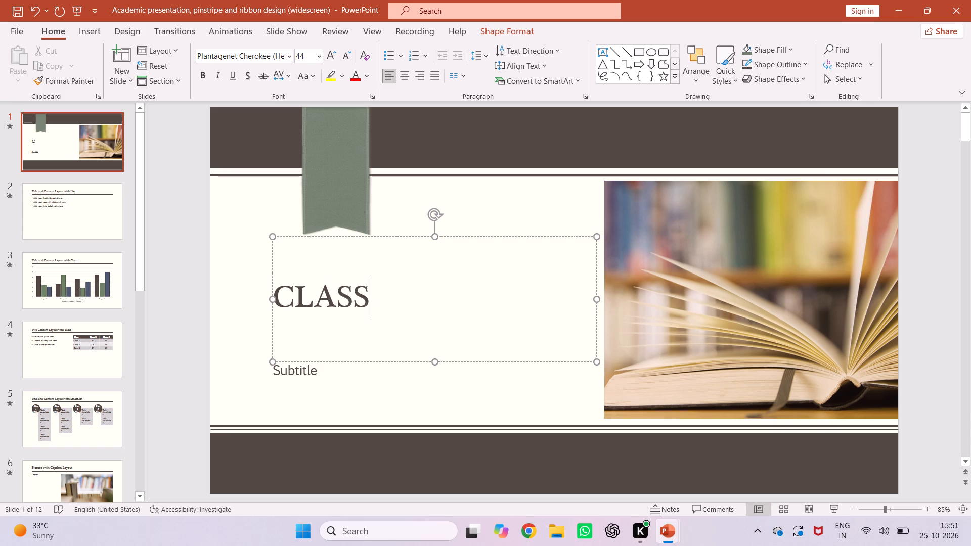
{"action": "type", "text": "flo"}
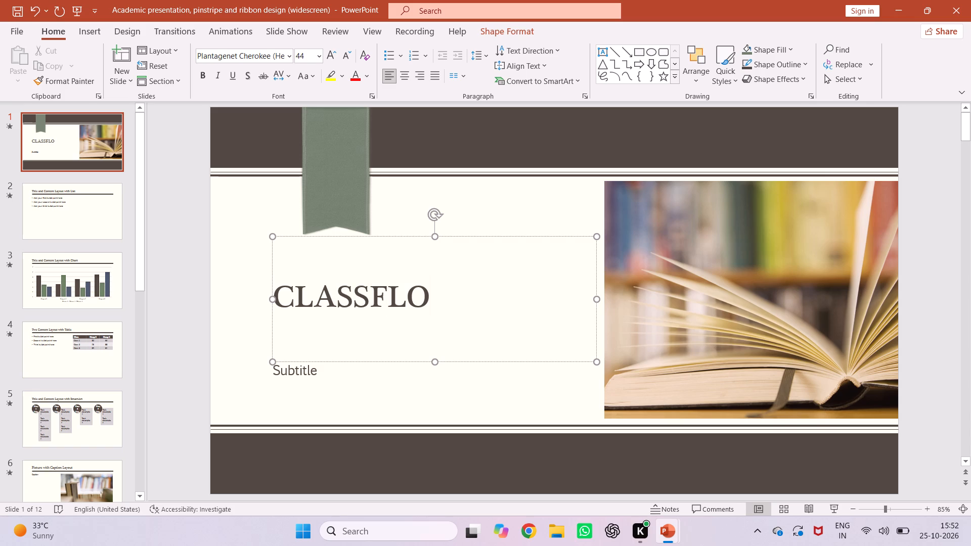
{"action": "key", "text": "w"}
Start a second line below CLASSFLOW in the title and set its font size to 28.
{"action": "key", "text": "Return"}
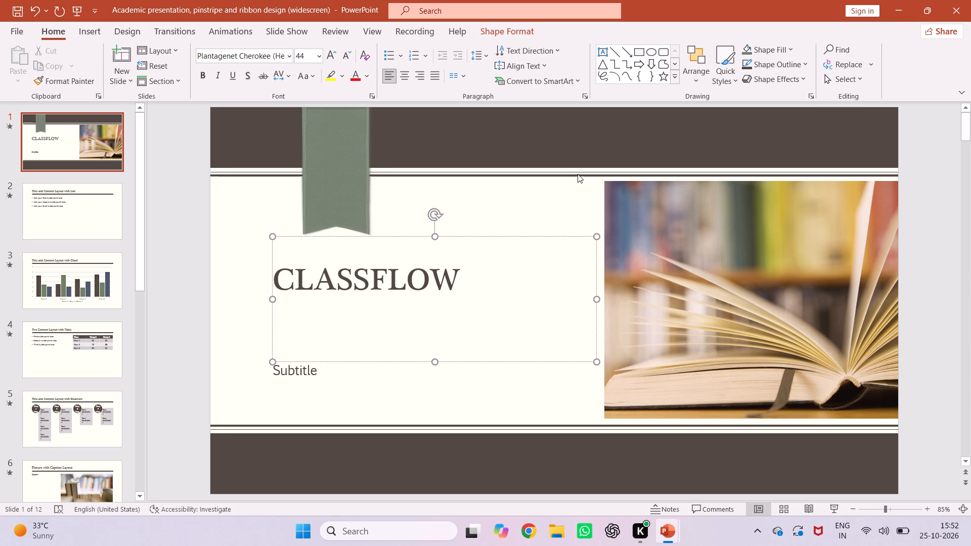
{"action": "triple_click", "coordinate": [344, 52]}
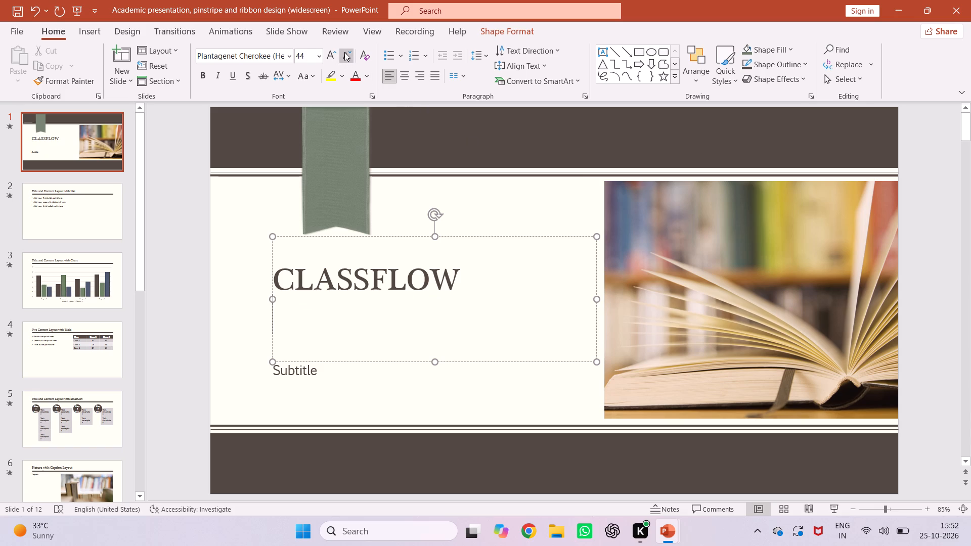
{"action": "triple_click", "coordinate": [344, 52]}
{"action": "left_click", "coordinate": [344, 52]}
{"action": "triple_click", "coordinate": [328, 52]}
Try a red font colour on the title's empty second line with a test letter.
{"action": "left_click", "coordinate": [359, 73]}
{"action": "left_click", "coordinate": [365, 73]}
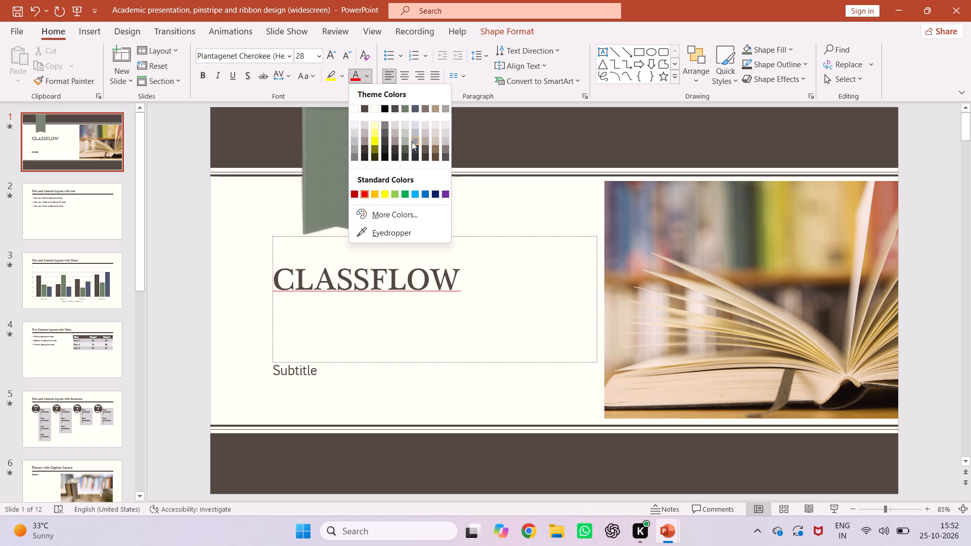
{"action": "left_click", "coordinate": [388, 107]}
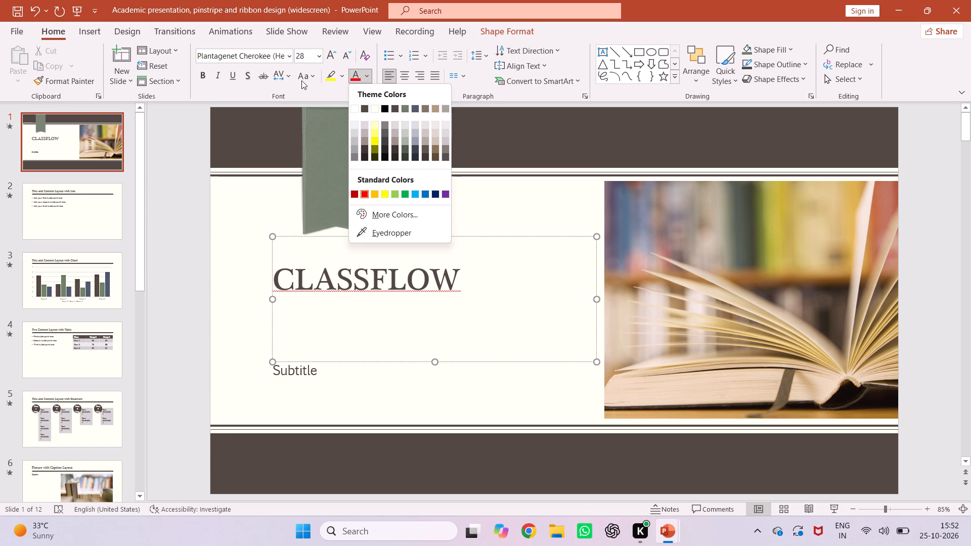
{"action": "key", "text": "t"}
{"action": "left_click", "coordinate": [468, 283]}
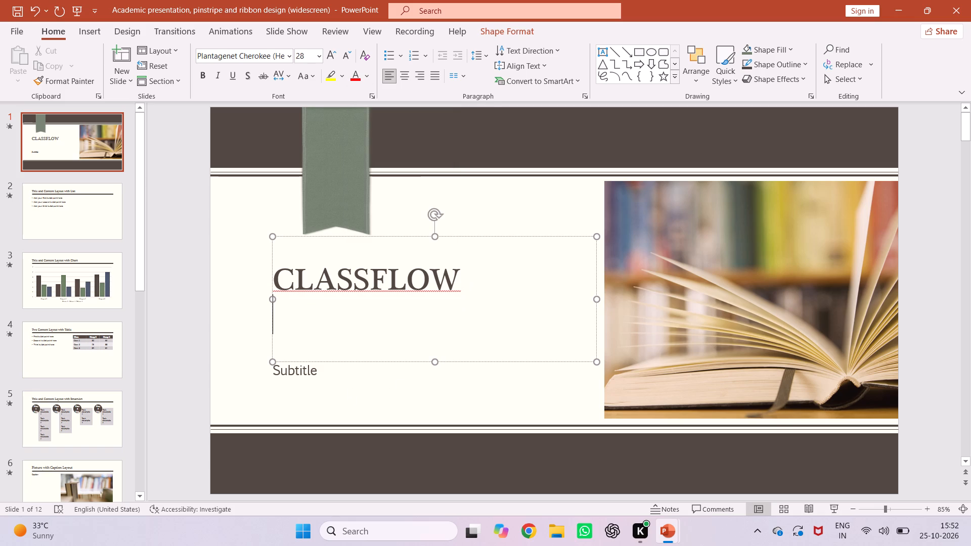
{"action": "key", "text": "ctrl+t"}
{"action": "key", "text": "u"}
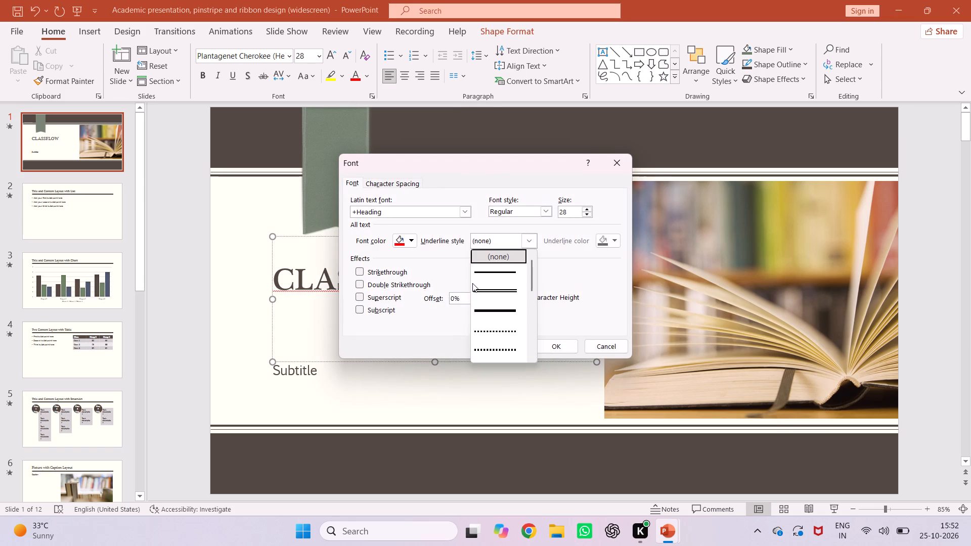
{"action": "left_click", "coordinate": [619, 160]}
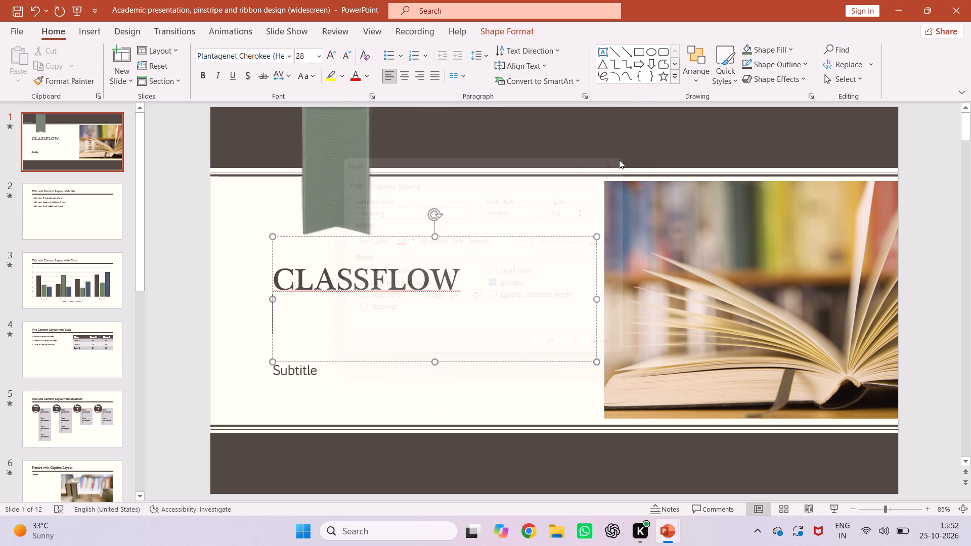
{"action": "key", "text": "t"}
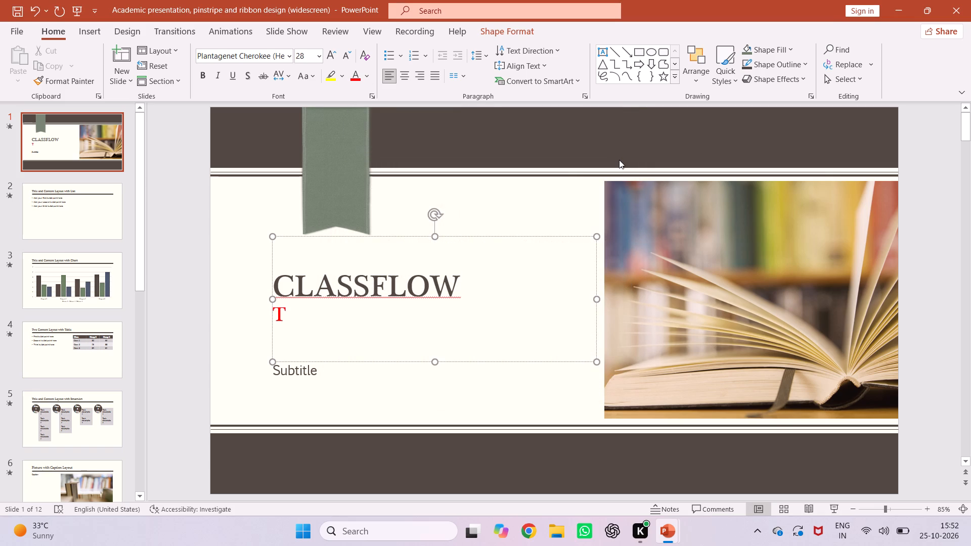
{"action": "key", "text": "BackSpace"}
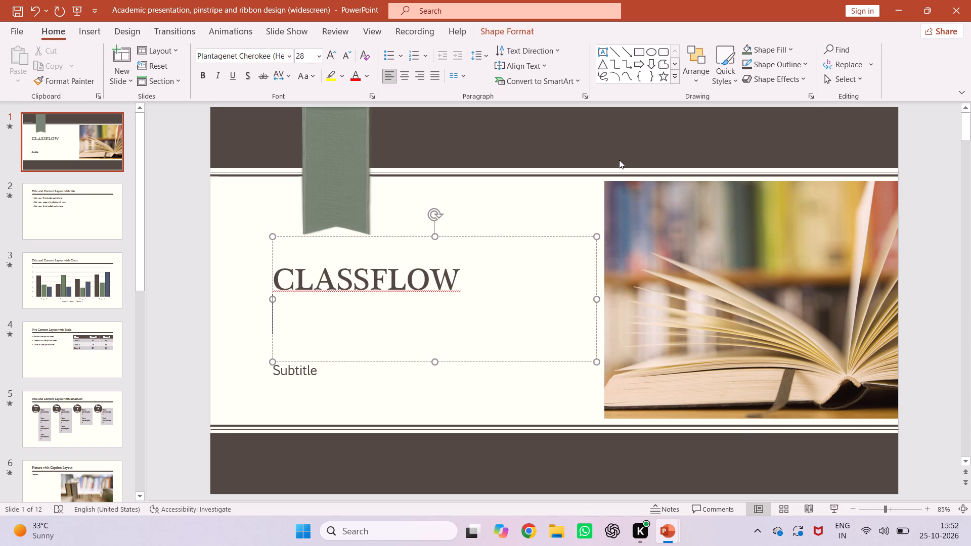
Write "TUITION MANAGEMENT SYSYTEM" in standard dark blue on the second line of the slide 1 title.
{"action": "left_click", "coordinate": [366, 72]}
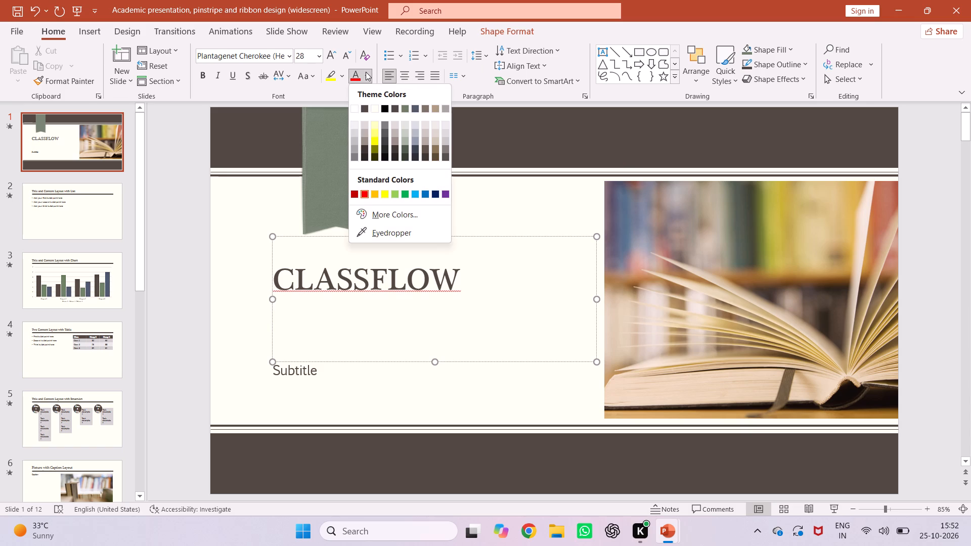
{"action": "left_click", "coordinate": [434, 193]}
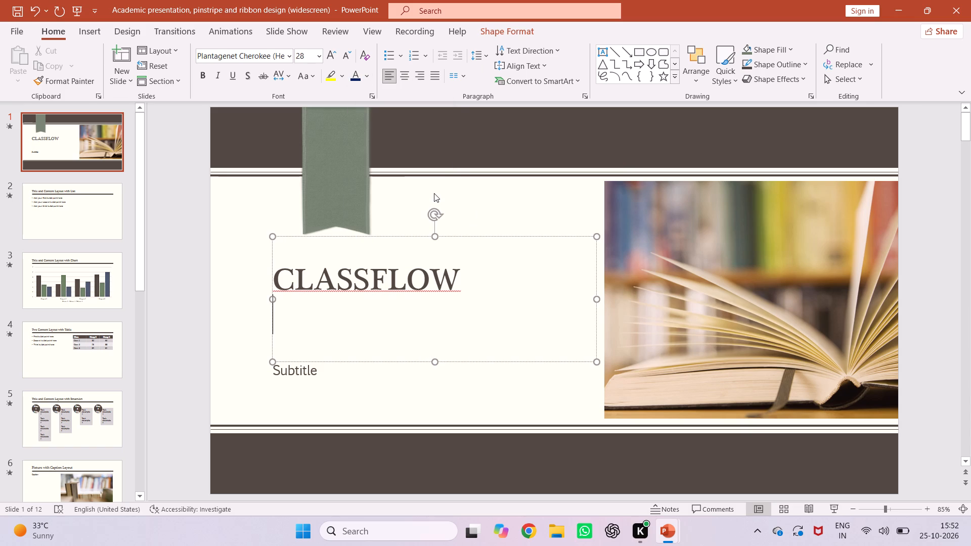
{"action": "key", "text": "t"}
{"action": "type", "text": "ut"}
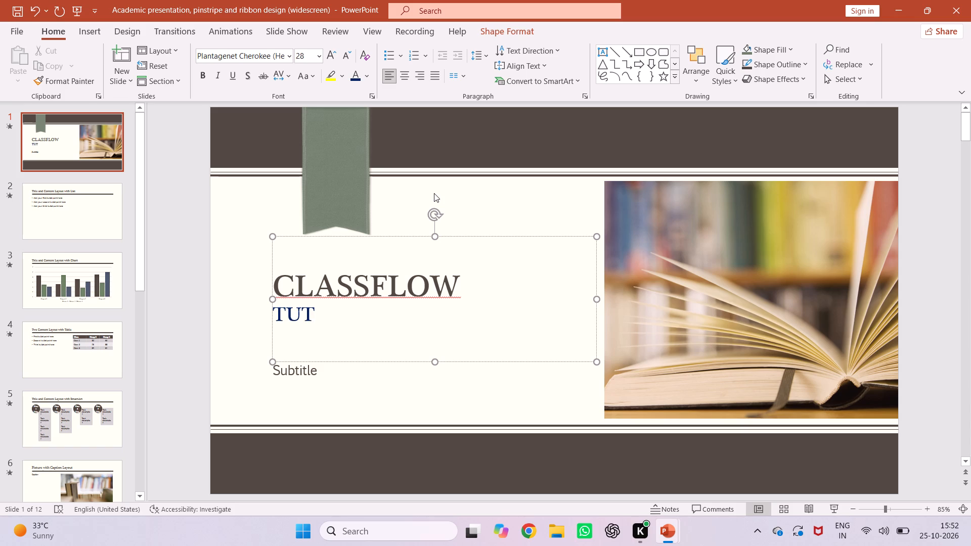
{"action": "key", "text": "BackSpace"}
{"action": "type", "text": "ition"}
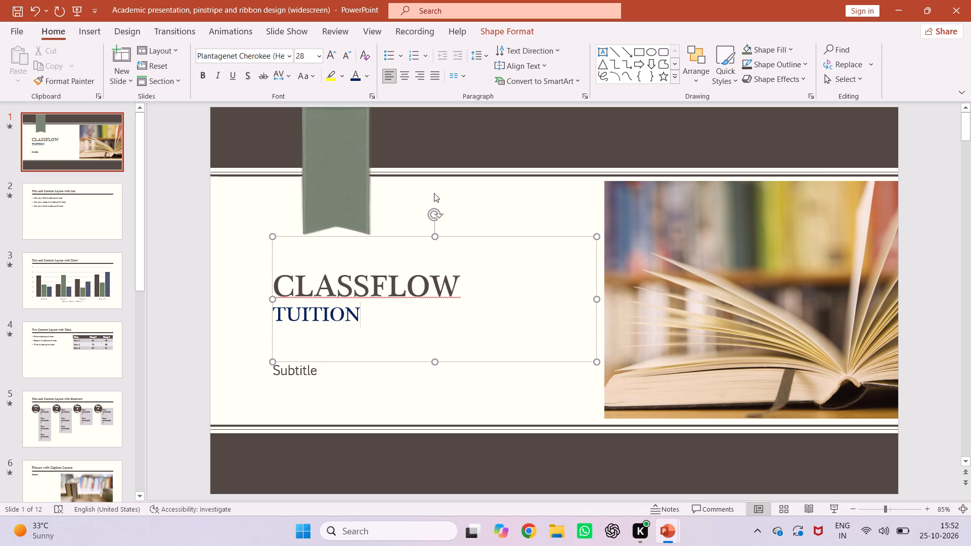
{"action": "key", "text": "space"}
{"action": "type", "text": "man"}
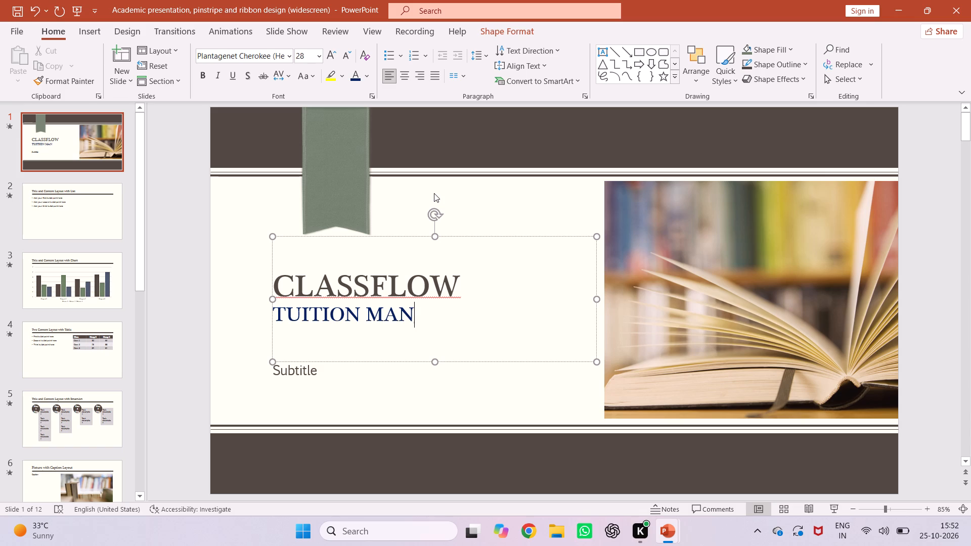
{"action": "key", "text": "a"}
{"action": "type", "text": "ge"}
{"action": "type", "text": "ment"}
{"action": "key", "text": "space"}
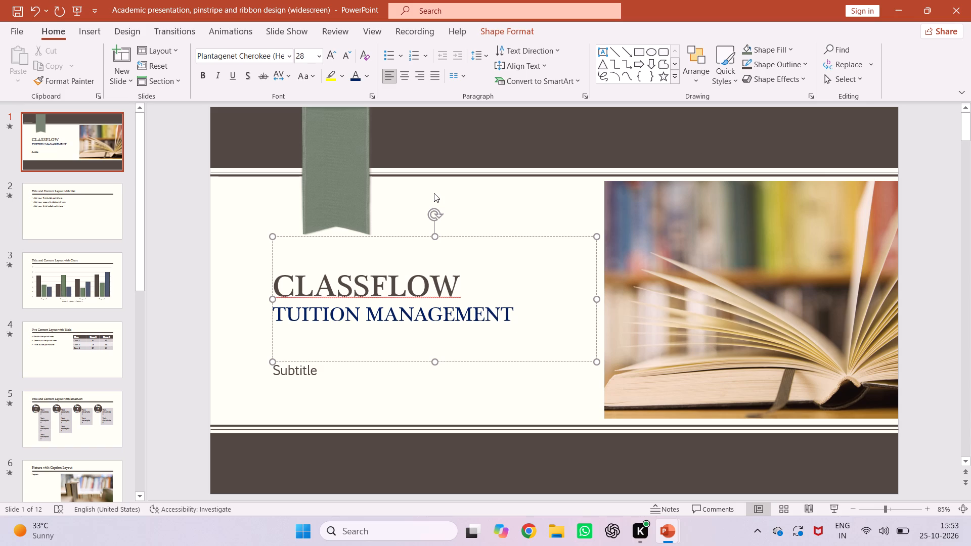
{"action": "type", "text": "sysyte"}
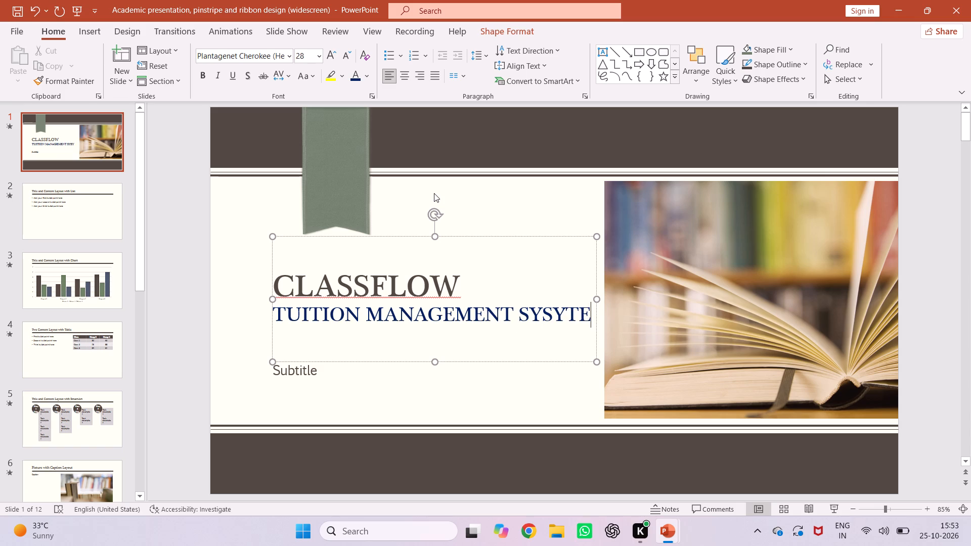
{"action": "key", "text": "m"}
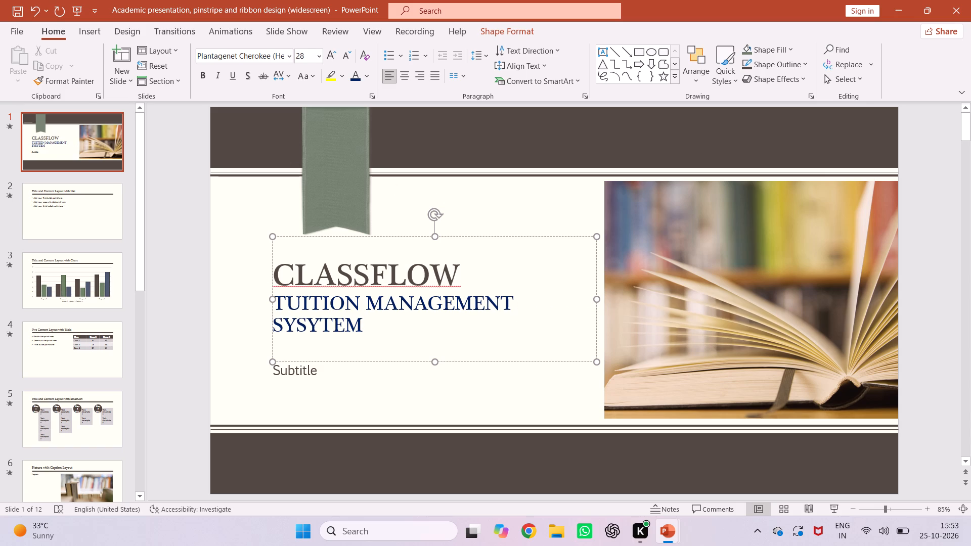
Move the title text box slightly up and to the left on slide 1, away from the subtitle.
{"action": "left_click_drag", "start_coordinate": [272, 275], "coordinate": [237, 259]}
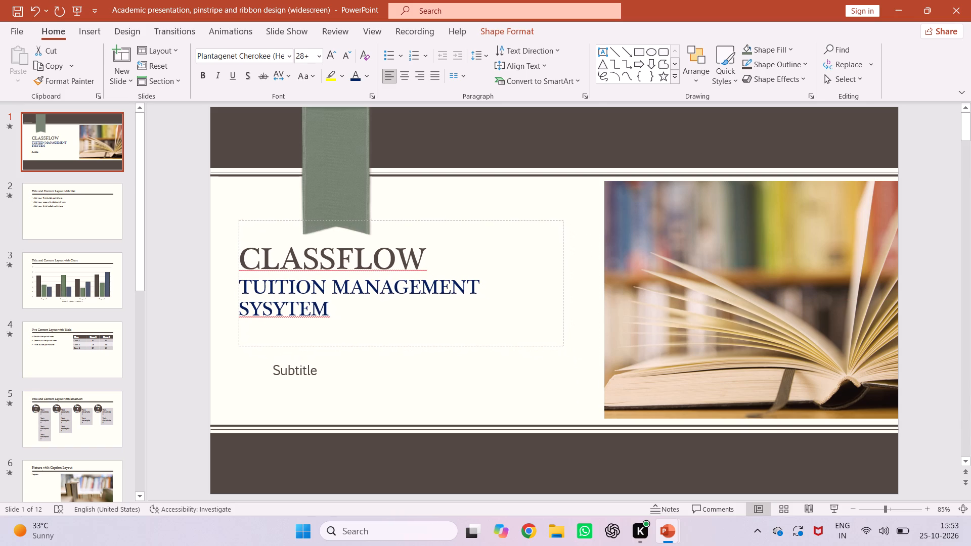
Move the title text box close to the slide's left edge and widen it so its second line fits on one row.
{"action": "left_click_drag", "start_coordinate": [237, 259], "coordinate": [218, 270]}
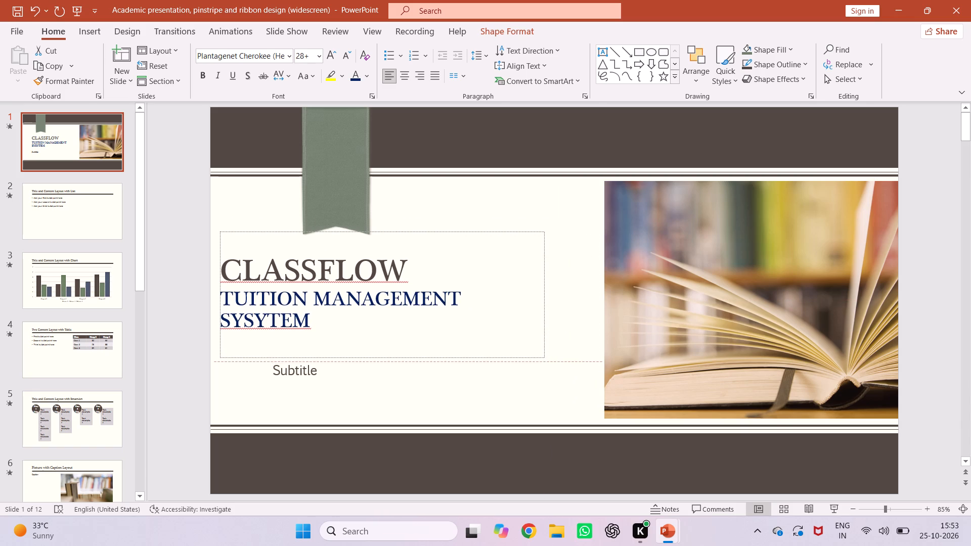
{"action": "left_click_drag", "start_coordinate": [218, 270], "coordinate": [218, 270]}
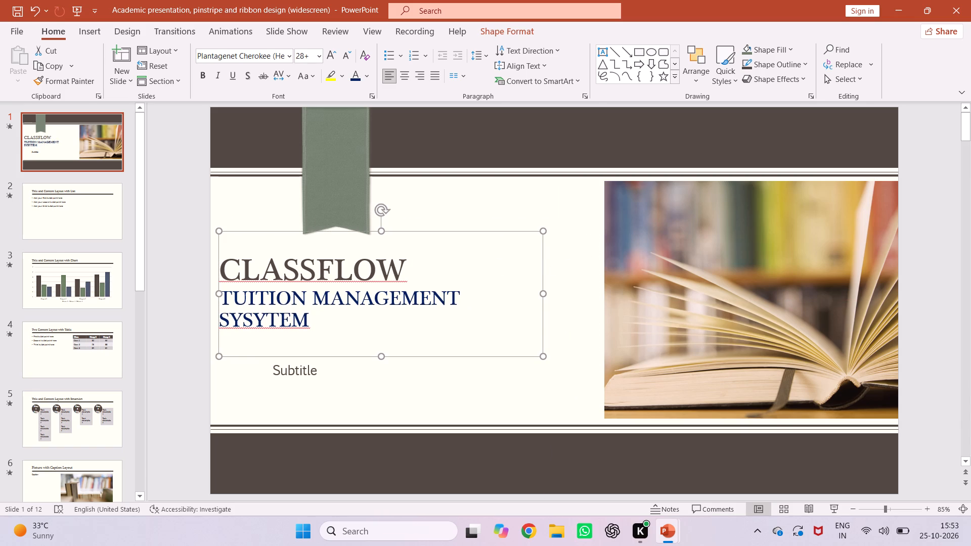
{"action": "left_click", "coordinate": [542, 269]}
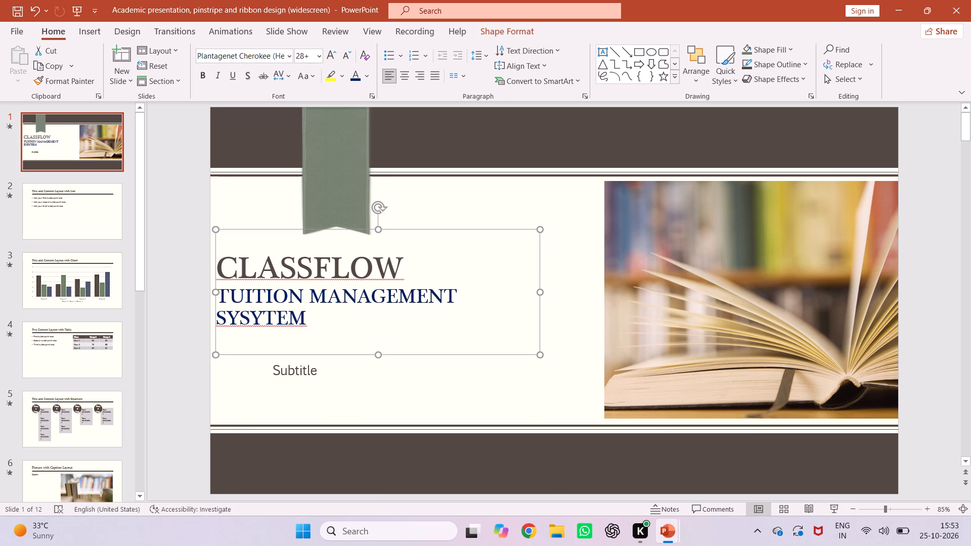
{"action": "left_click_drag", "start_coordinate": [541, 229], "coordinate": [562, 226]}
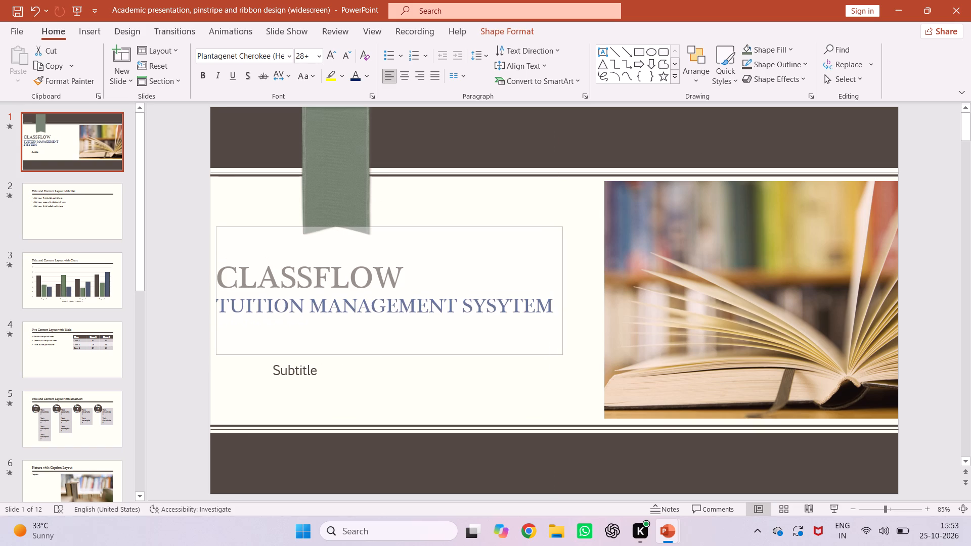
{"action": "left_click_drag", "start_coordinate": [562, 226], "coordinate": [563, 227]}
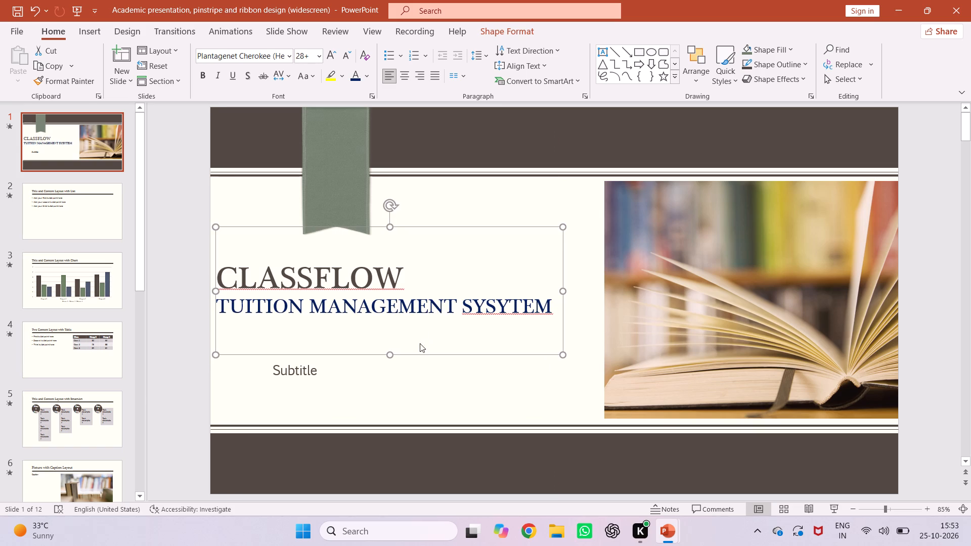
Move the subtitle box slightly up and to the left so it sits directly beneath the title box.
{"action": "left_click_drag", "start_coordinate": [423, 358], "coordinate": [423, 351]}
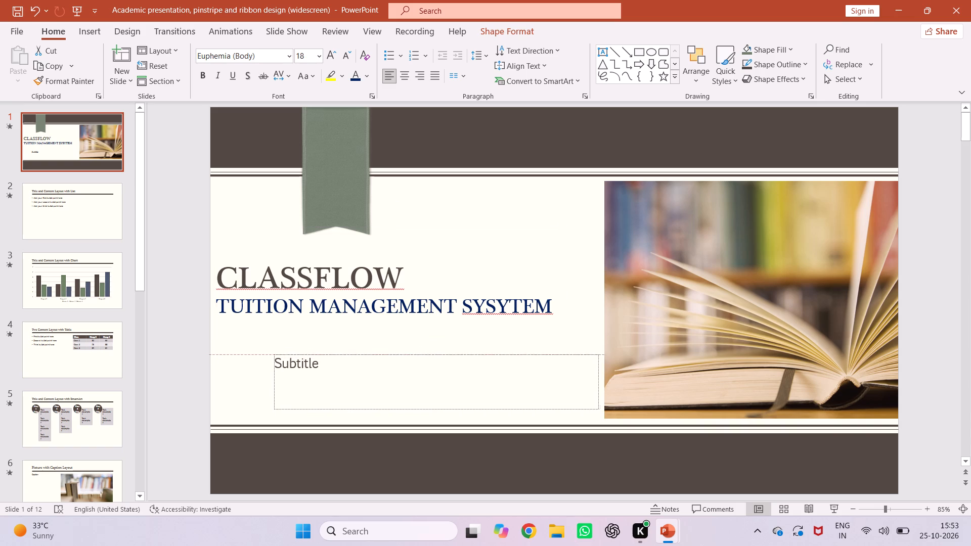
{"action": "left_click_drag", "start_coordinate": [423, 351], "coordinate": [380, 353]}
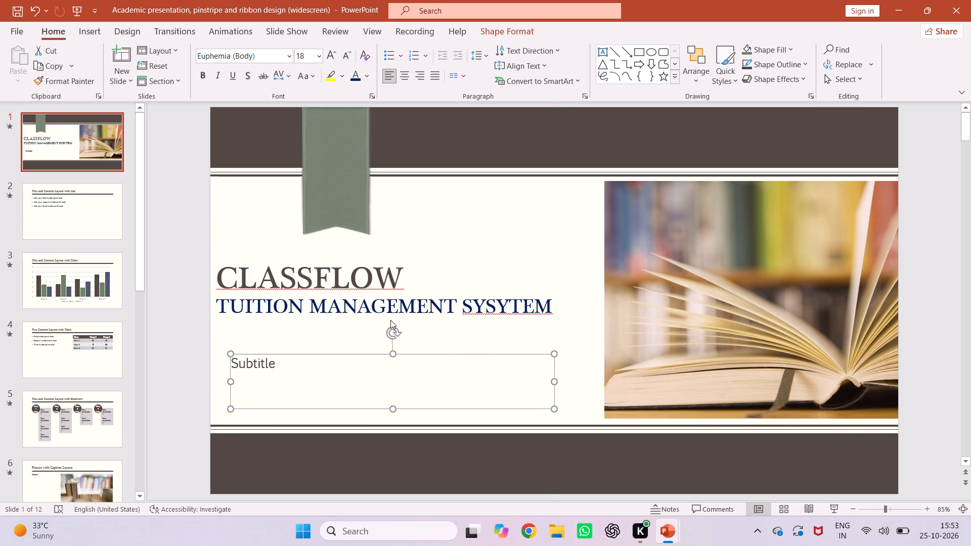
Start a new line below the dark blue second line of the title, leaving it empty.
{"action": "left_click", "coordinate": [421, 278]}
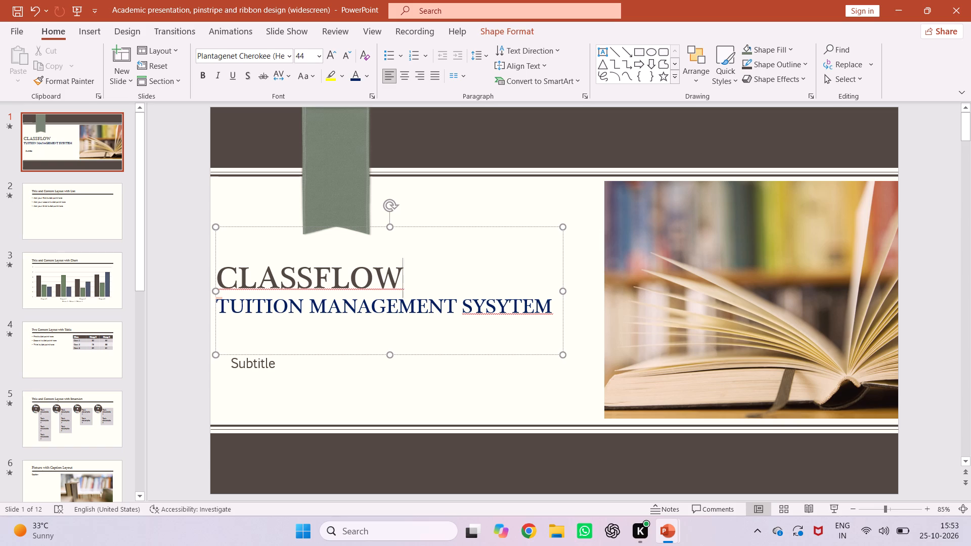
{"action": "left_click", "coordinate": [553, 312]}
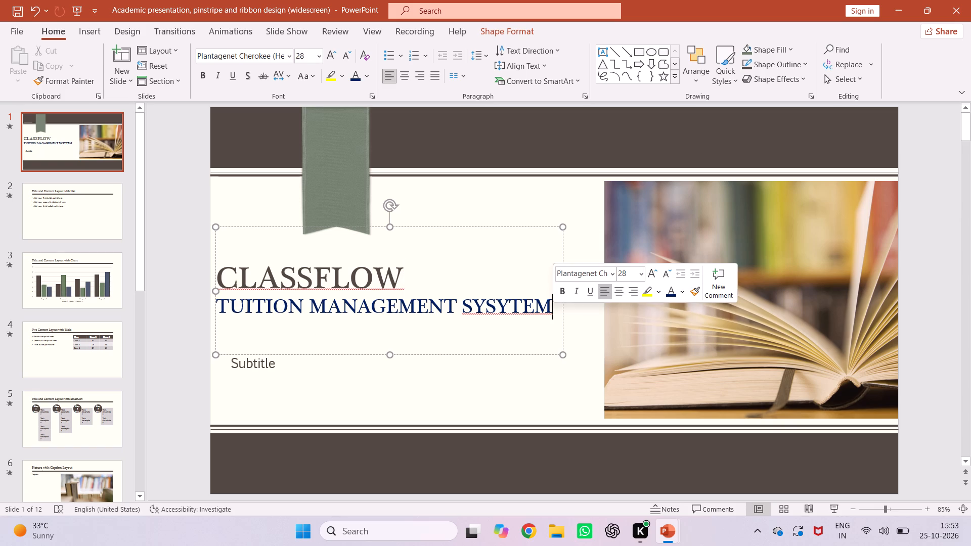
{"action": "key", "text": "Return"}
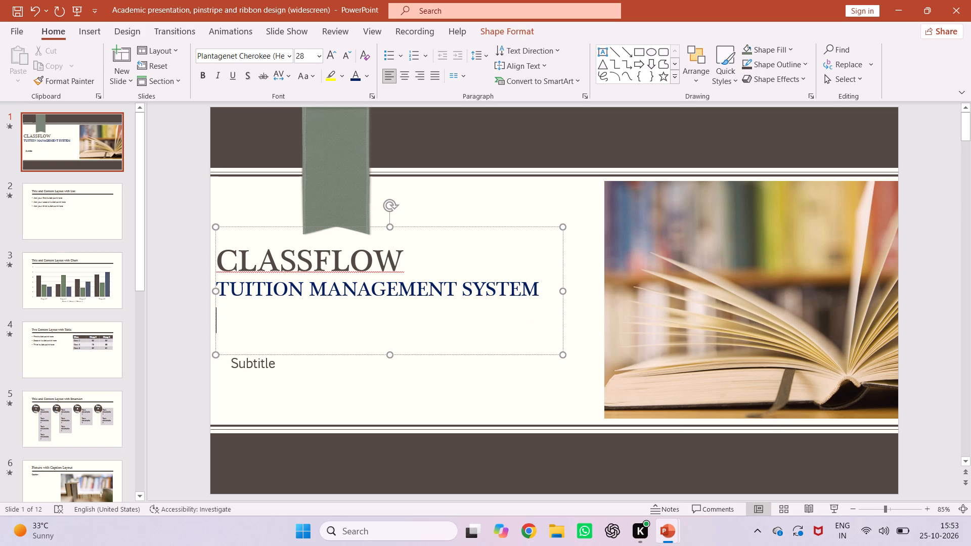
{"action": "key", "text": "shift+s"}
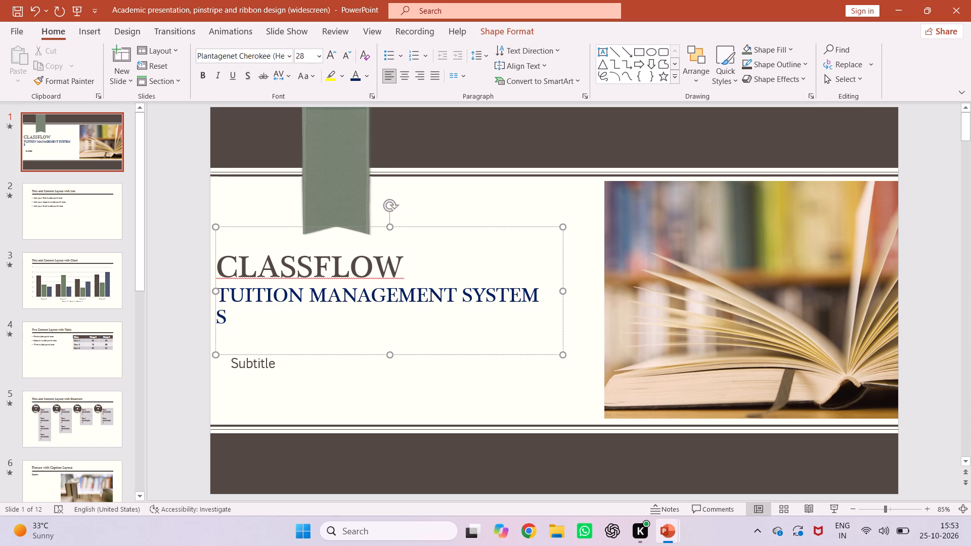
{"action": "key", "text": "BackSpace"}
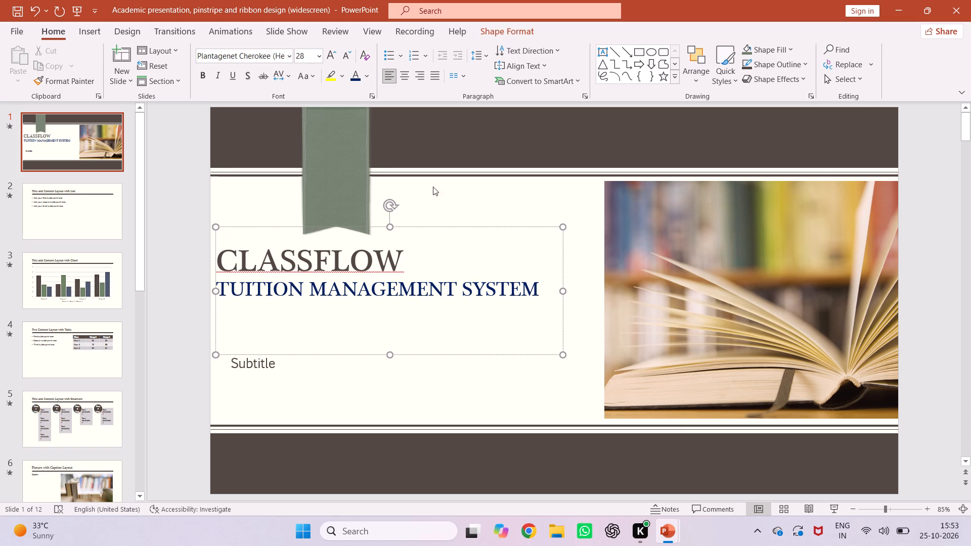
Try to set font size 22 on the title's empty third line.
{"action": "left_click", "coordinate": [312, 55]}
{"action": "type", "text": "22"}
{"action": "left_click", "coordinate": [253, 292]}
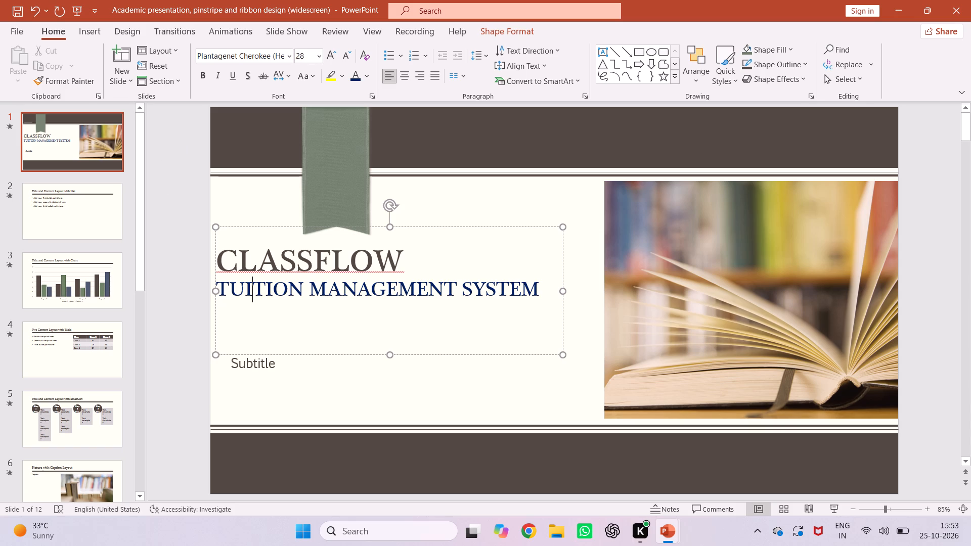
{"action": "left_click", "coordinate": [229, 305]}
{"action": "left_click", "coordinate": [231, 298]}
Insert another line break after TUITION MANAGEMENT SYSTEM in the title, leaving the new line empty.
{"action": "left_click", "coordinate": [543, 291]}
{"action": "key", "text": "Return"}
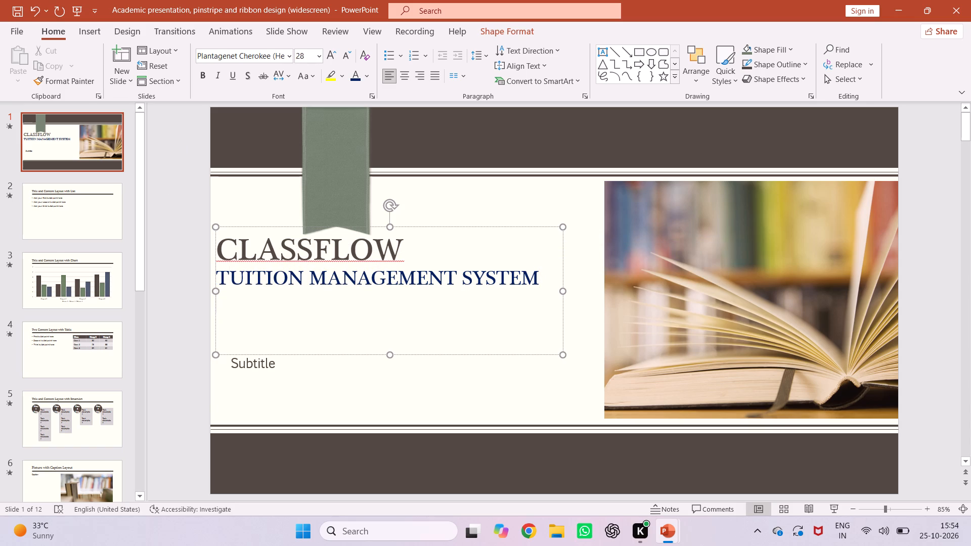
{"action": "type", "text": "si"}
{"action": "key", "text": "BackSpace"}
{"action": "key", "text": "BackSpace"}
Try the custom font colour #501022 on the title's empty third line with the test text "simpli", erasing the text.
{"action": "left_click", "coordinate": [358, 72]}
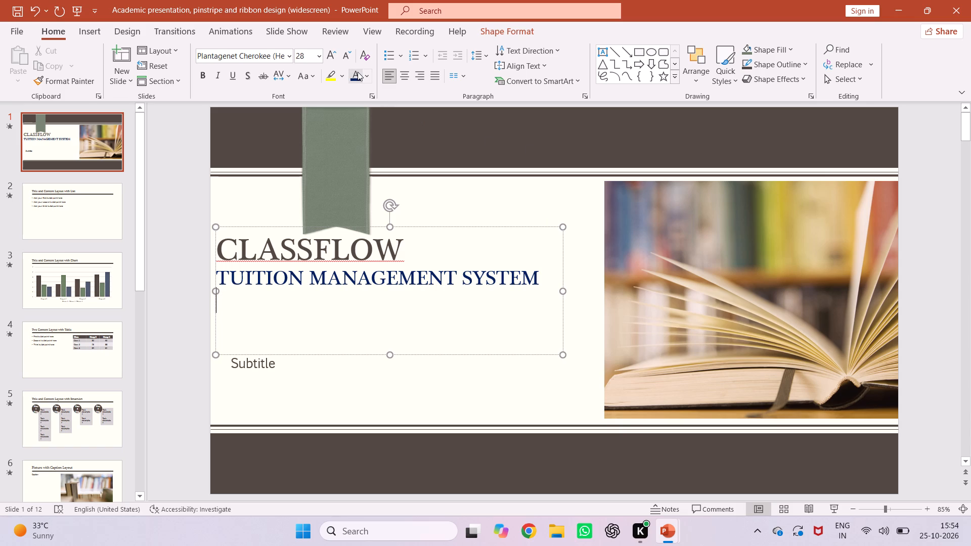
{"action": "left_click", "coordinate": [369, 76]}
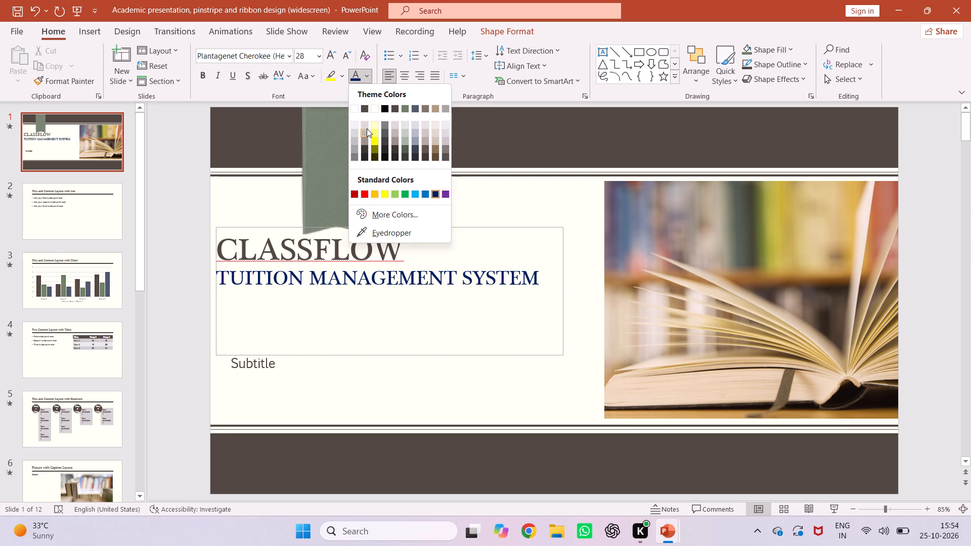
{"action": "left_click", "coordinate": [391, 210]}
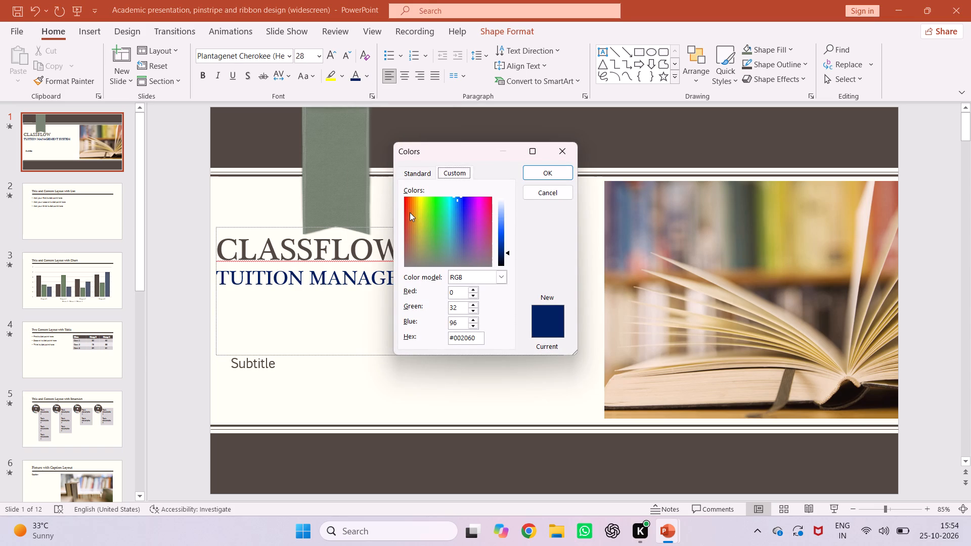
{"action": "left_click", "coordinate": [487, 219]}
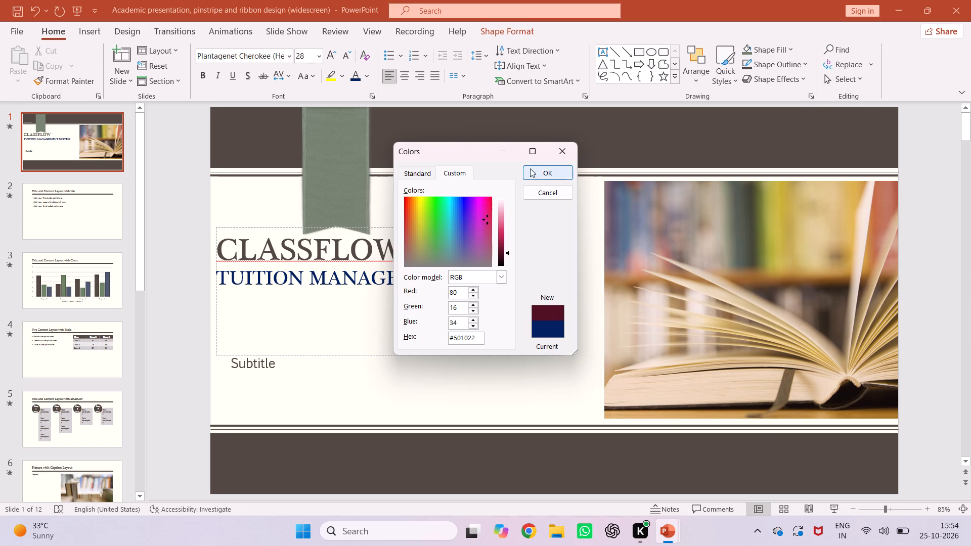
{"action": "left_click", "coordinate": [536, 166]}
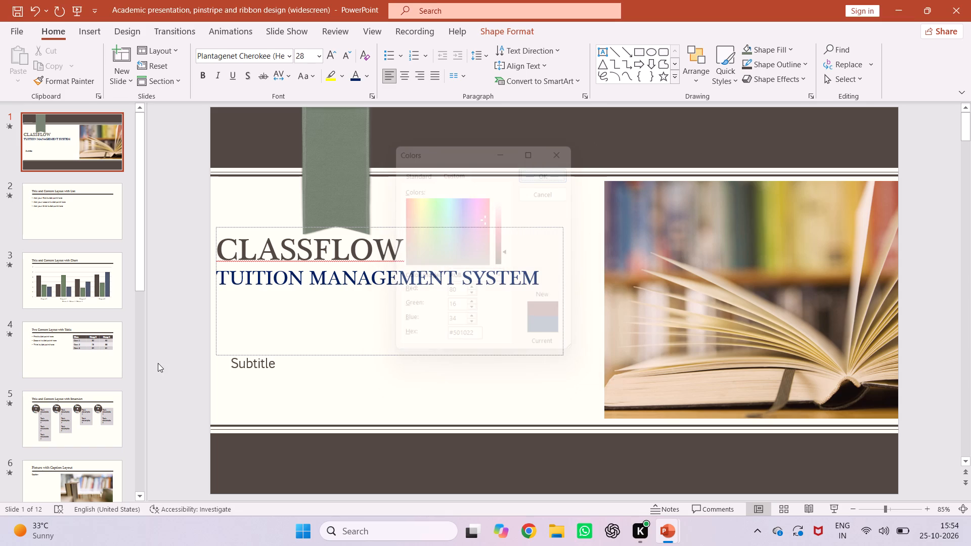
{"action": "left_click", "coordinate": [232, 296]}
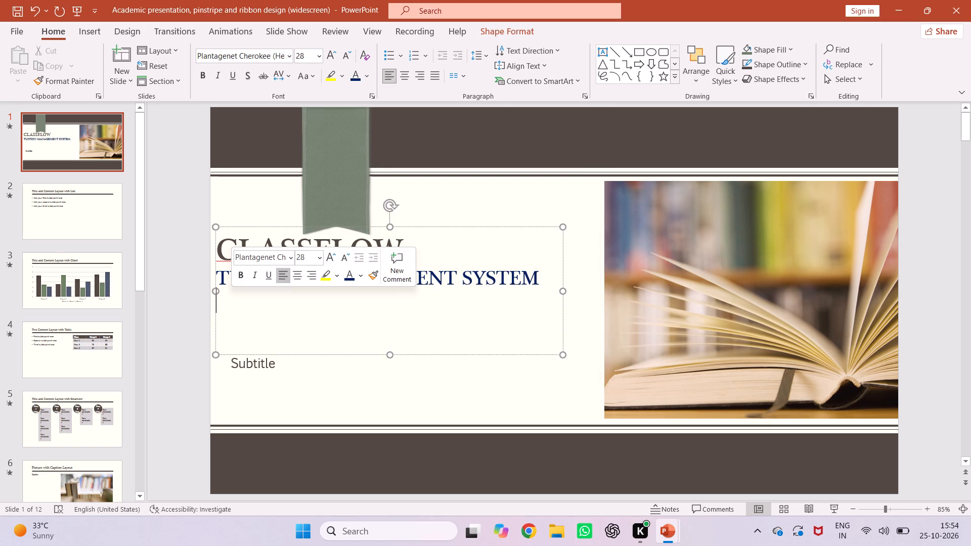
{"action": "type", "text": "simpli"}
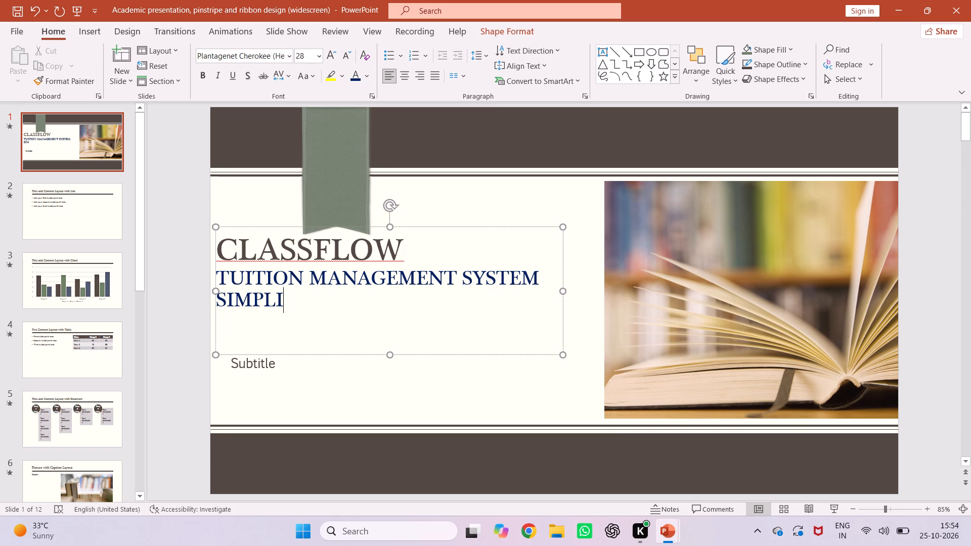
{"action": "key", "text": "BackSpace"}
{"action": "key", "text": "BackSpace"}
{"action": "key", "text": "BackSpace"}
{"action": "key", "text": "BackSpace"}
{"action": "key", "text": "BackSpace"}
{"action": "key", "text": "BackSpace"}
Reduce the font size of the title's empty third line to 16.
{"action": "double_click", "coordinate": [347, 55]}
{"action": "left_click", "coordinate": [347, 55]}
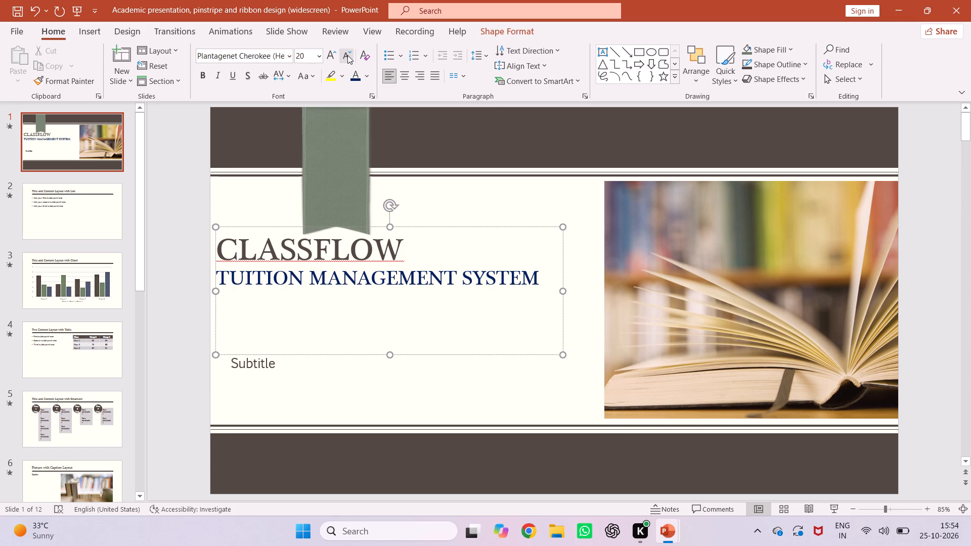
{"action": "left_click", "coordinate": [347, 55]}
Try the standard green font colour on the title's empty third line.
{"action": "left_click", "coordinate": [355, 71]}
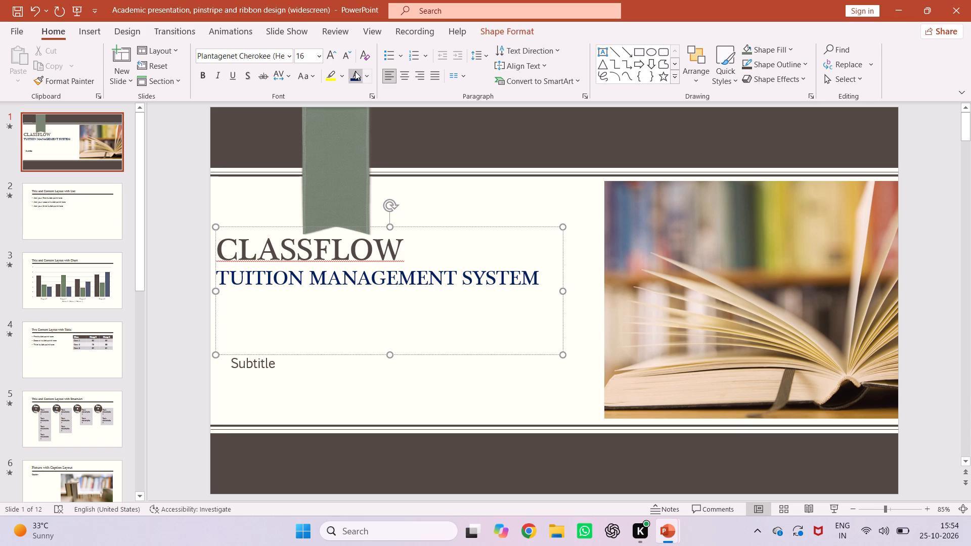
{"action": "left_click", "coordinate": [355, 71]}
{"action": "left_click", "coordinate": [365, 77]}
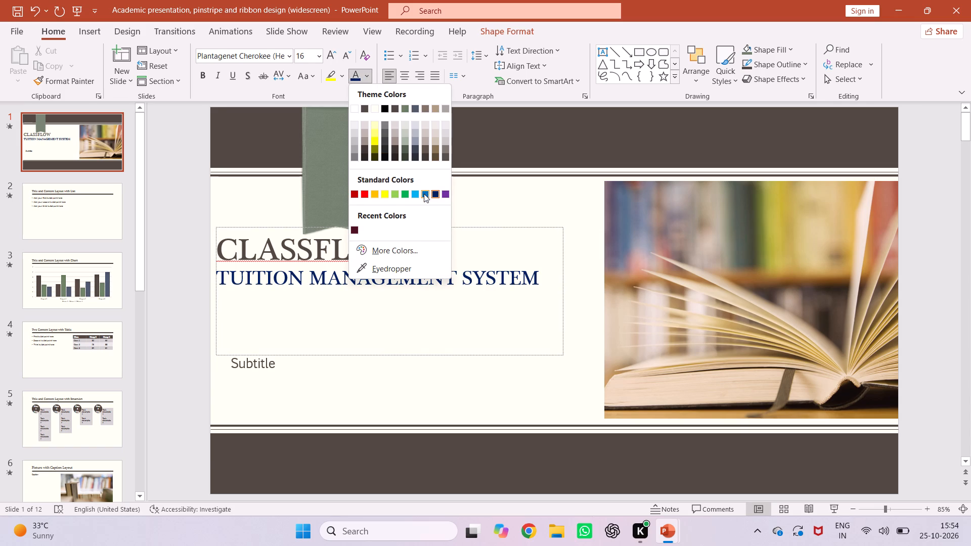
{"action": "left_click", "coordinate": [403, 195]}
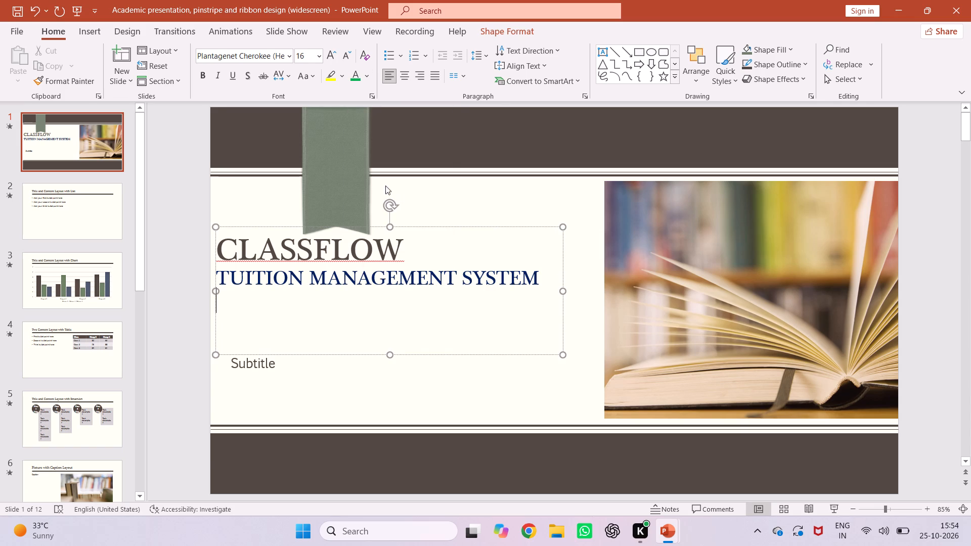
Set the font colour of the title's empty third line to the theme's white.
{"action": "left_click", "coordinate": [361, 77]}
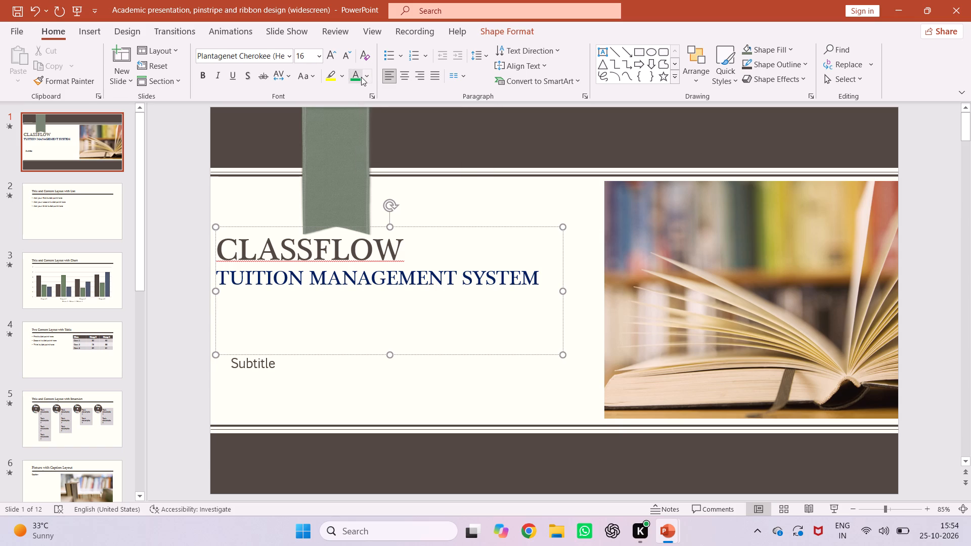
{"action": "left_click", "coordinate": [361, 77]}
{"action": "left_click", "coordinate": [366, 73]}
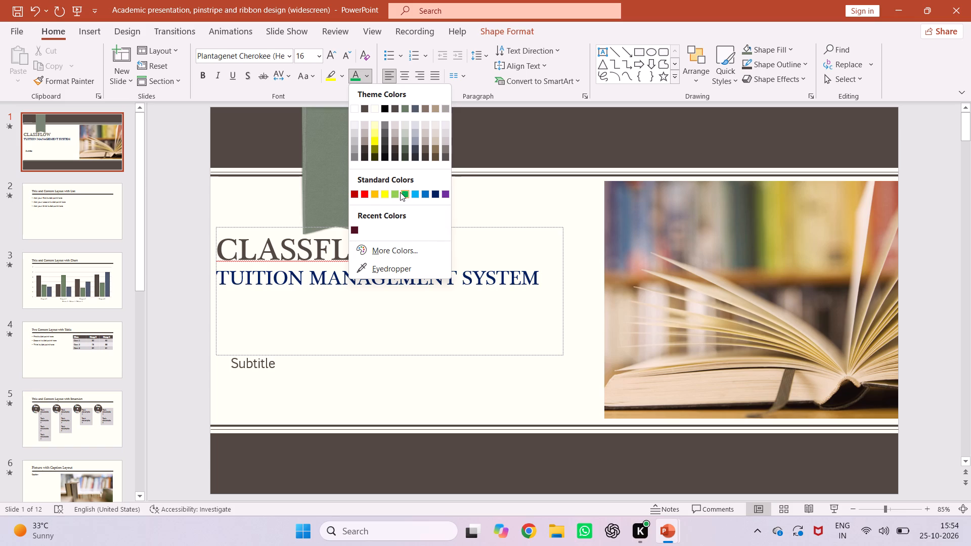
{"action": "left_click", "coordinate": [354, 110]}
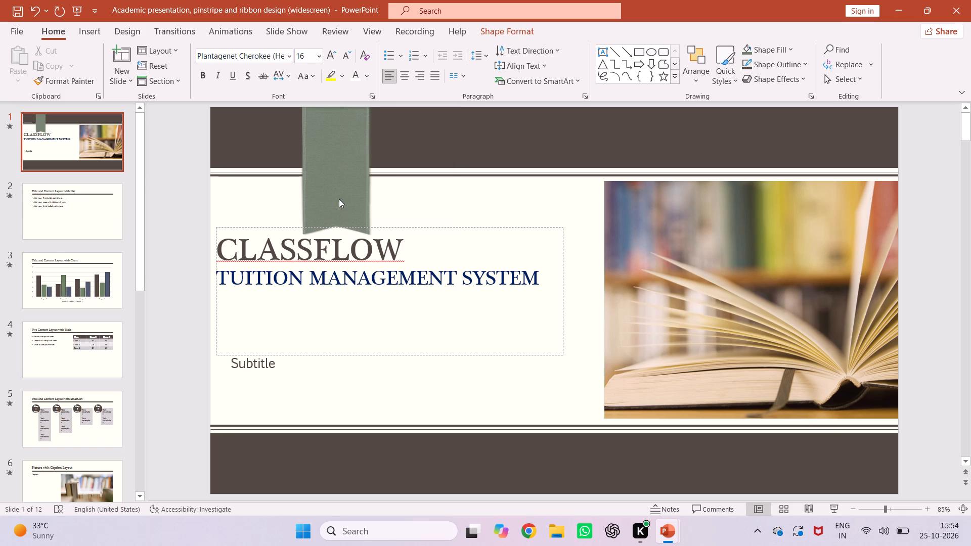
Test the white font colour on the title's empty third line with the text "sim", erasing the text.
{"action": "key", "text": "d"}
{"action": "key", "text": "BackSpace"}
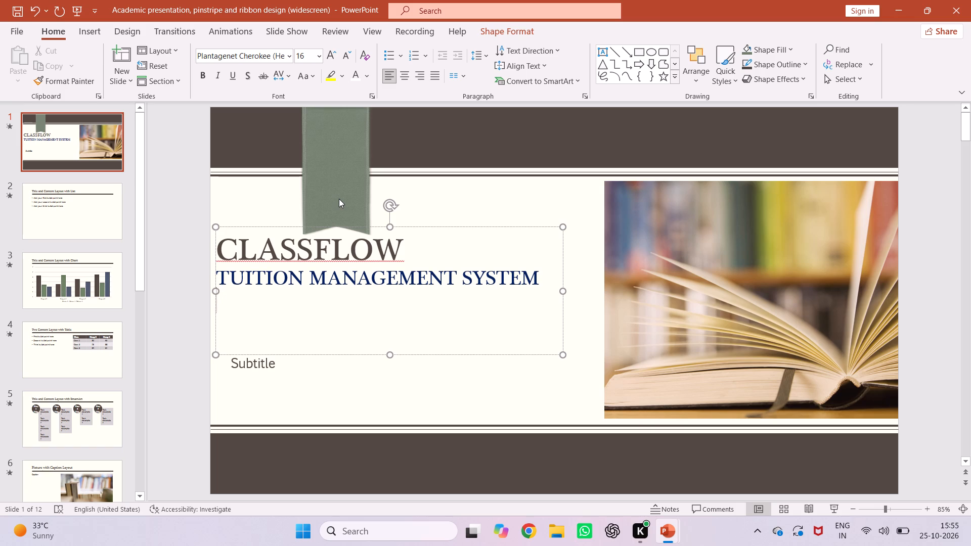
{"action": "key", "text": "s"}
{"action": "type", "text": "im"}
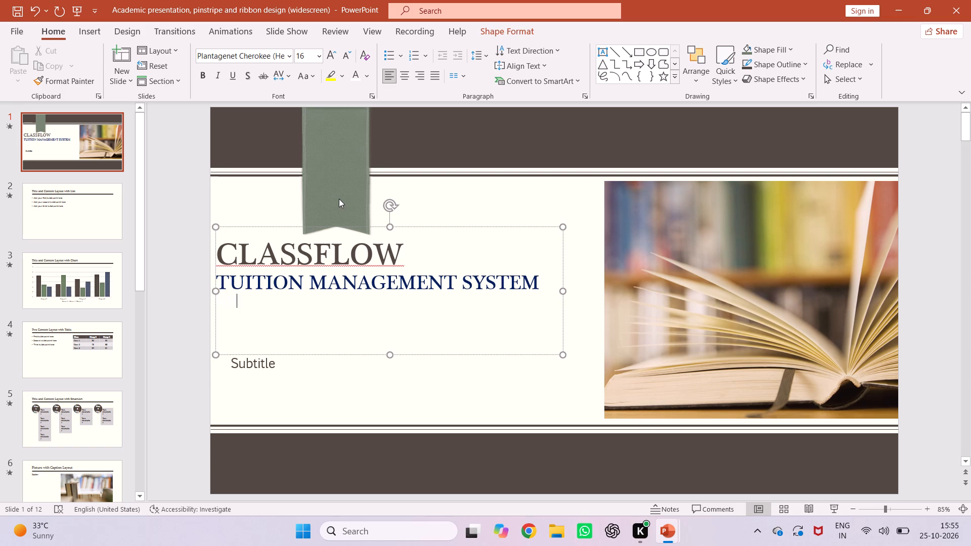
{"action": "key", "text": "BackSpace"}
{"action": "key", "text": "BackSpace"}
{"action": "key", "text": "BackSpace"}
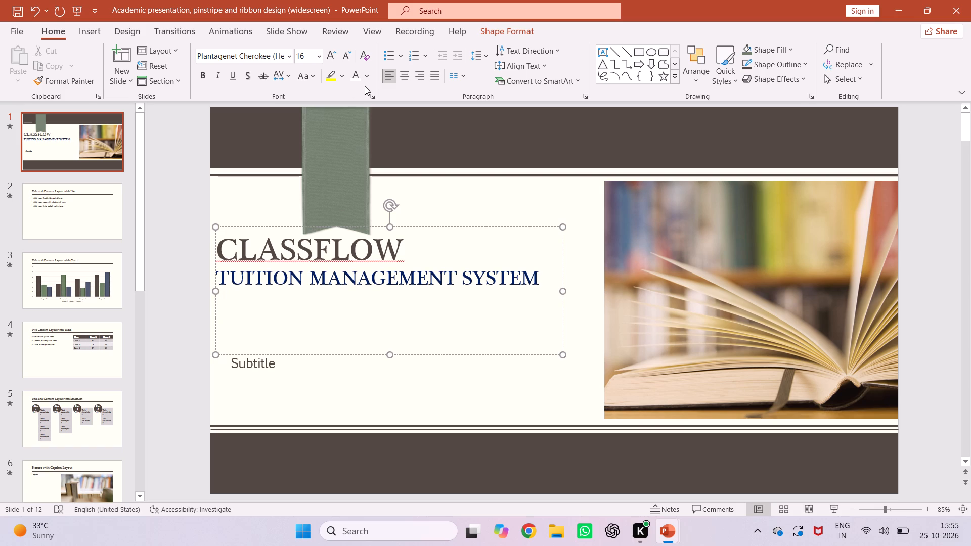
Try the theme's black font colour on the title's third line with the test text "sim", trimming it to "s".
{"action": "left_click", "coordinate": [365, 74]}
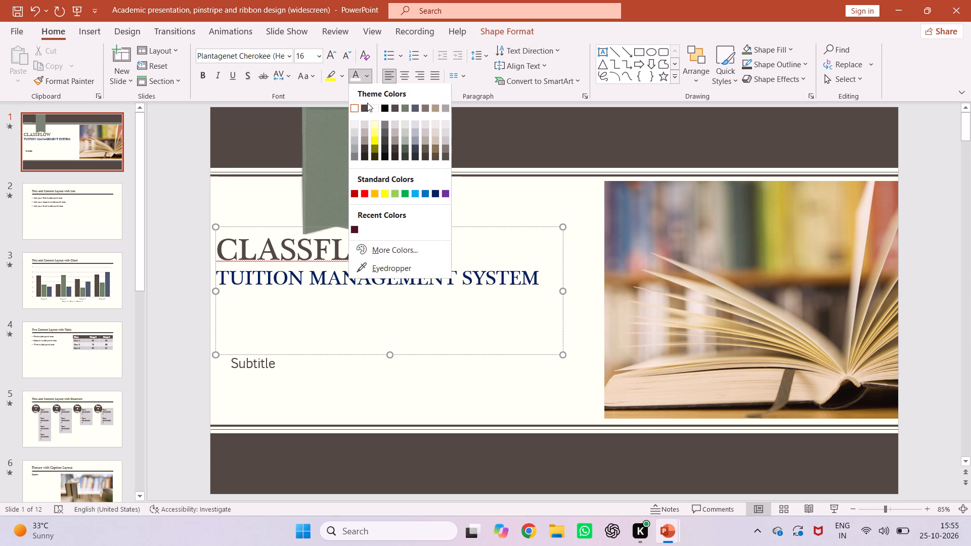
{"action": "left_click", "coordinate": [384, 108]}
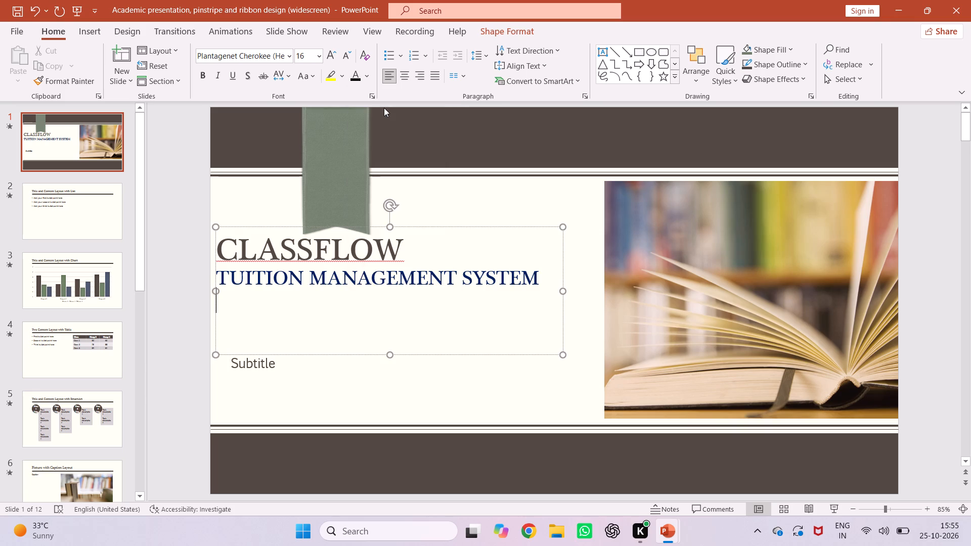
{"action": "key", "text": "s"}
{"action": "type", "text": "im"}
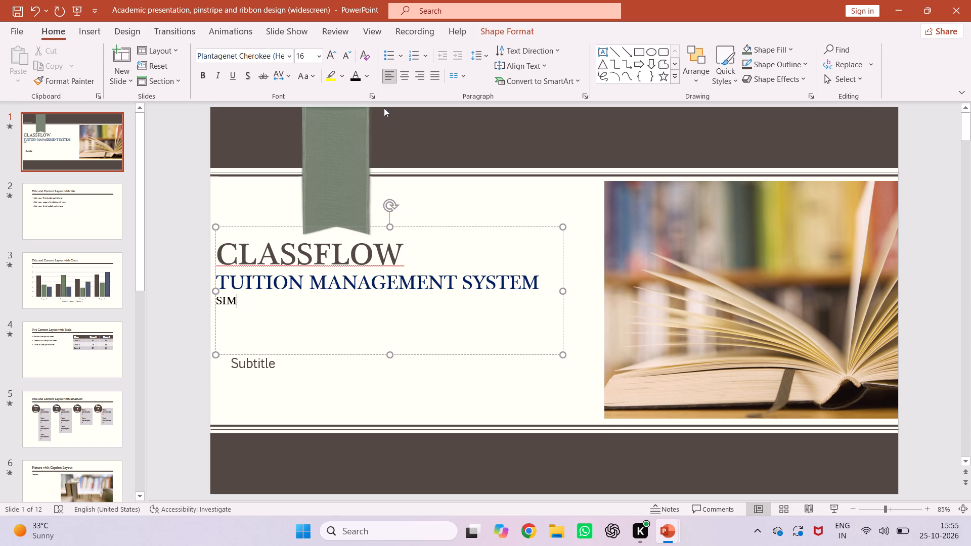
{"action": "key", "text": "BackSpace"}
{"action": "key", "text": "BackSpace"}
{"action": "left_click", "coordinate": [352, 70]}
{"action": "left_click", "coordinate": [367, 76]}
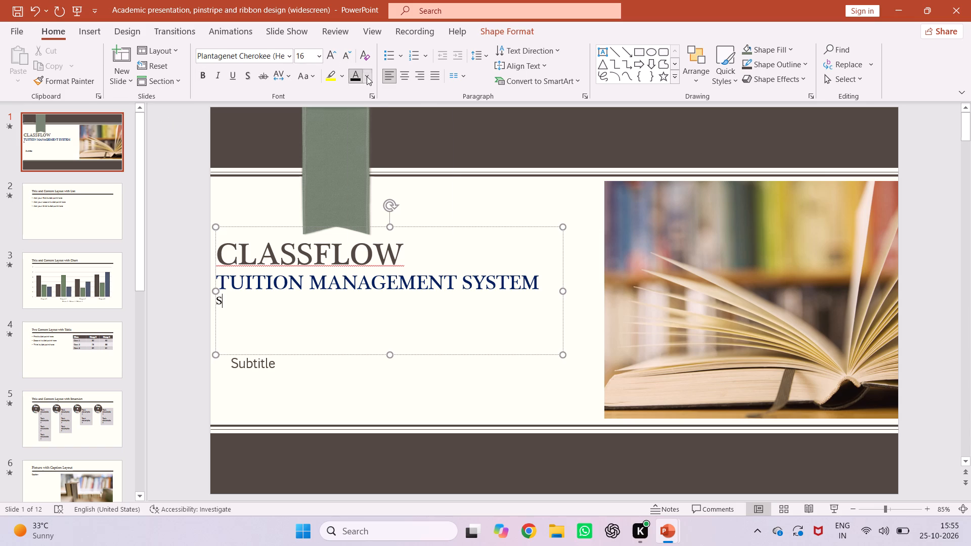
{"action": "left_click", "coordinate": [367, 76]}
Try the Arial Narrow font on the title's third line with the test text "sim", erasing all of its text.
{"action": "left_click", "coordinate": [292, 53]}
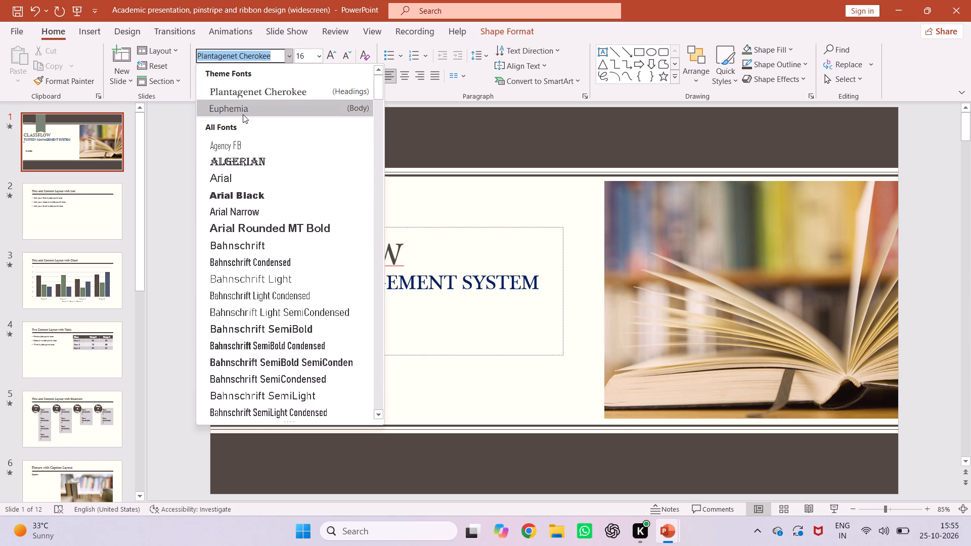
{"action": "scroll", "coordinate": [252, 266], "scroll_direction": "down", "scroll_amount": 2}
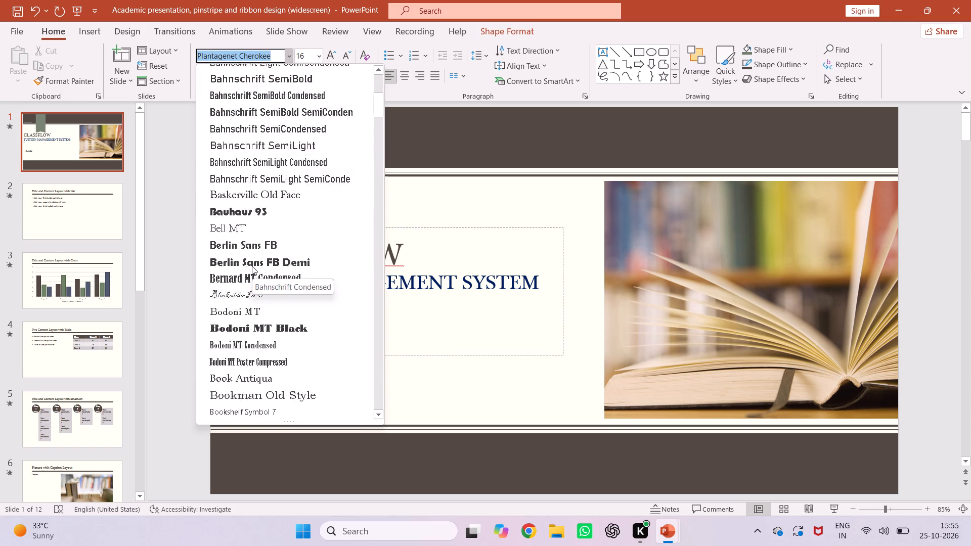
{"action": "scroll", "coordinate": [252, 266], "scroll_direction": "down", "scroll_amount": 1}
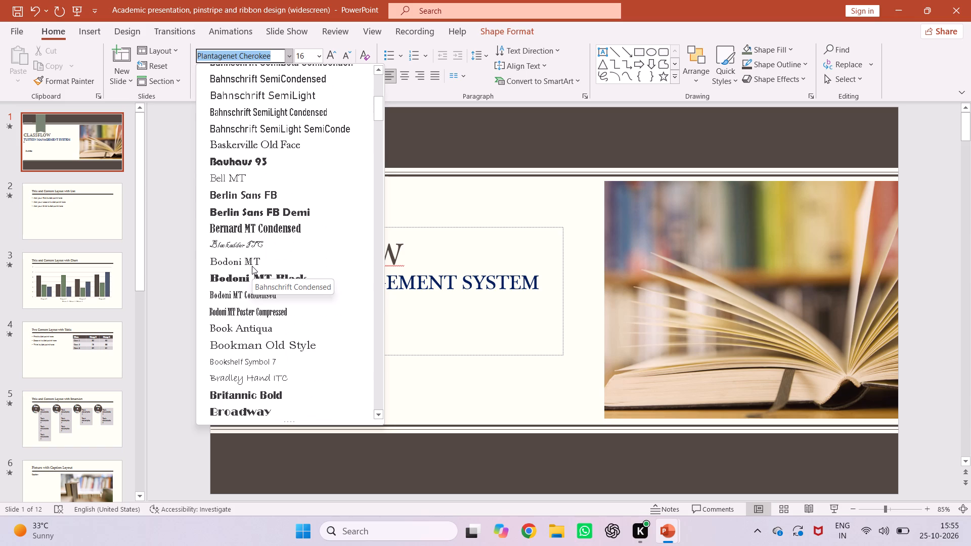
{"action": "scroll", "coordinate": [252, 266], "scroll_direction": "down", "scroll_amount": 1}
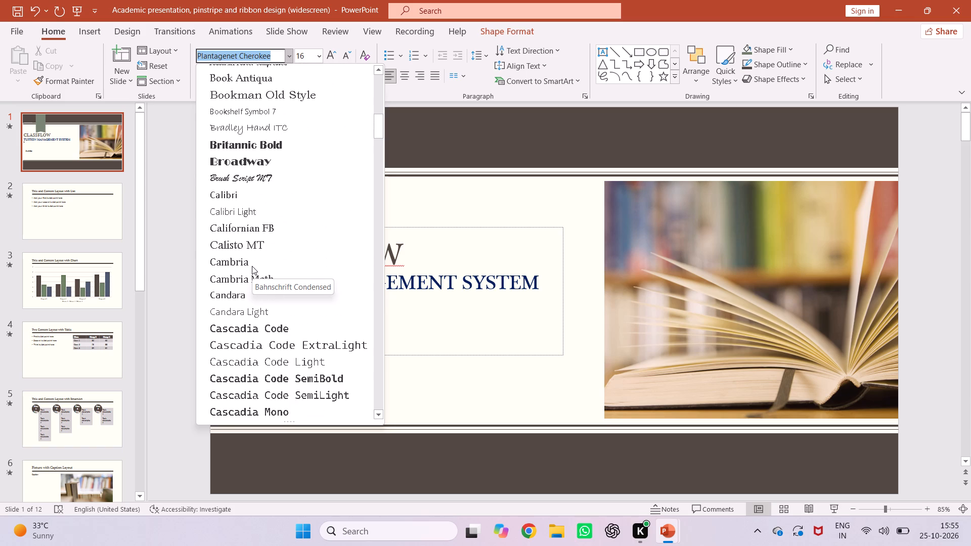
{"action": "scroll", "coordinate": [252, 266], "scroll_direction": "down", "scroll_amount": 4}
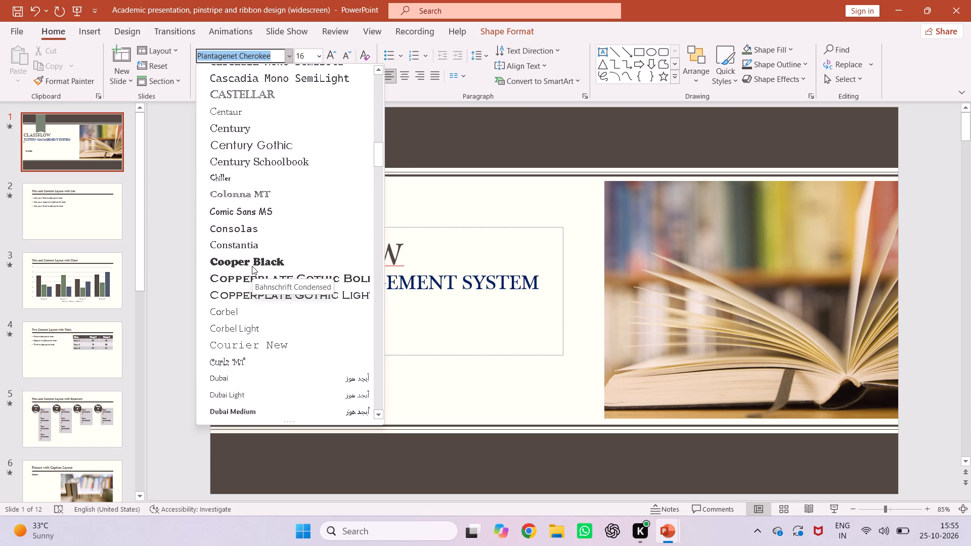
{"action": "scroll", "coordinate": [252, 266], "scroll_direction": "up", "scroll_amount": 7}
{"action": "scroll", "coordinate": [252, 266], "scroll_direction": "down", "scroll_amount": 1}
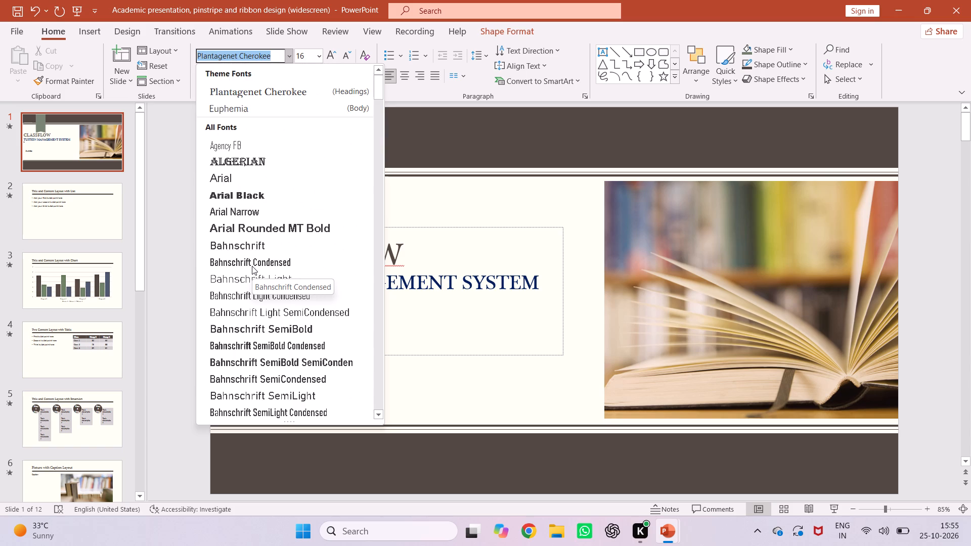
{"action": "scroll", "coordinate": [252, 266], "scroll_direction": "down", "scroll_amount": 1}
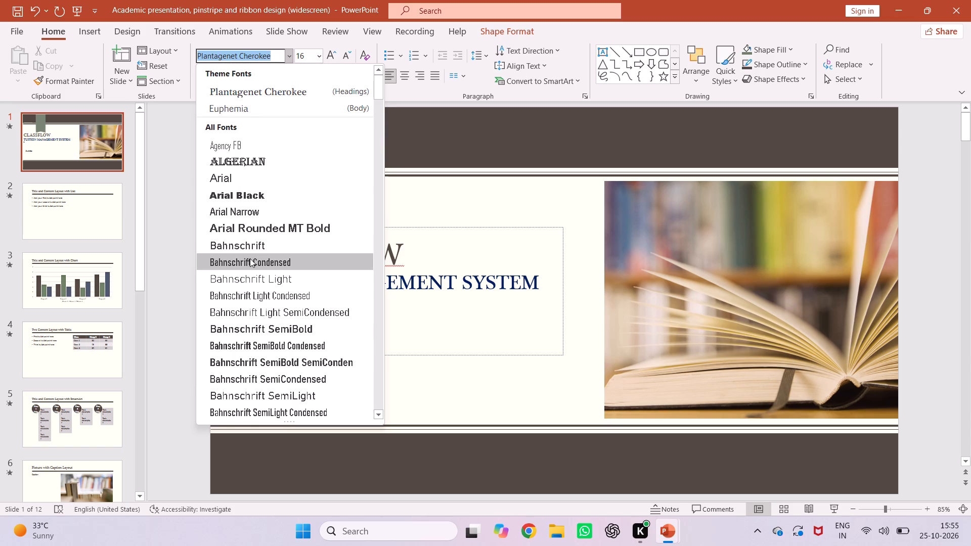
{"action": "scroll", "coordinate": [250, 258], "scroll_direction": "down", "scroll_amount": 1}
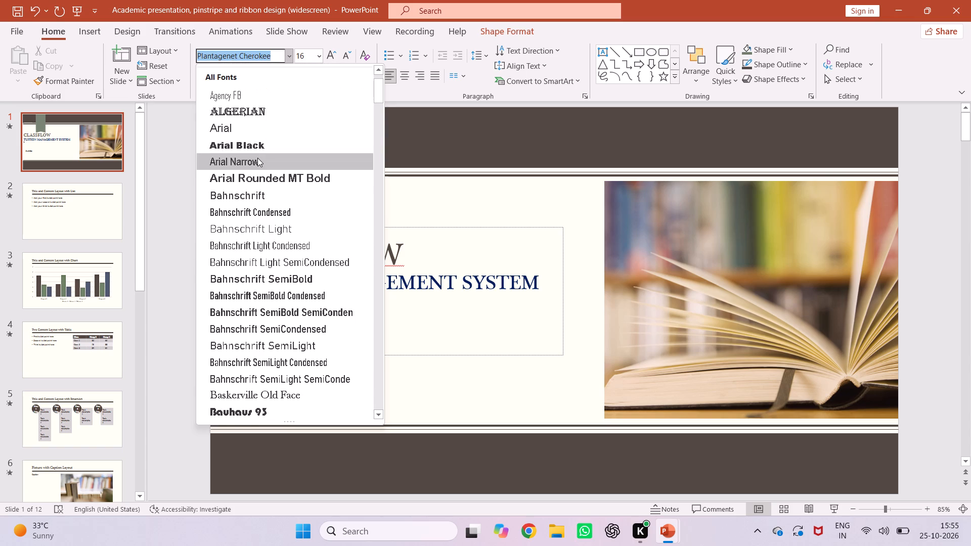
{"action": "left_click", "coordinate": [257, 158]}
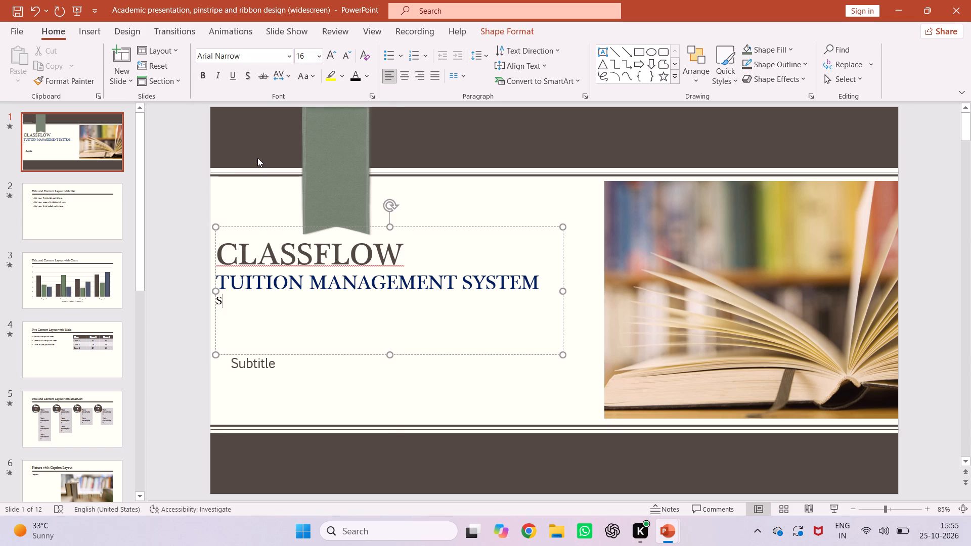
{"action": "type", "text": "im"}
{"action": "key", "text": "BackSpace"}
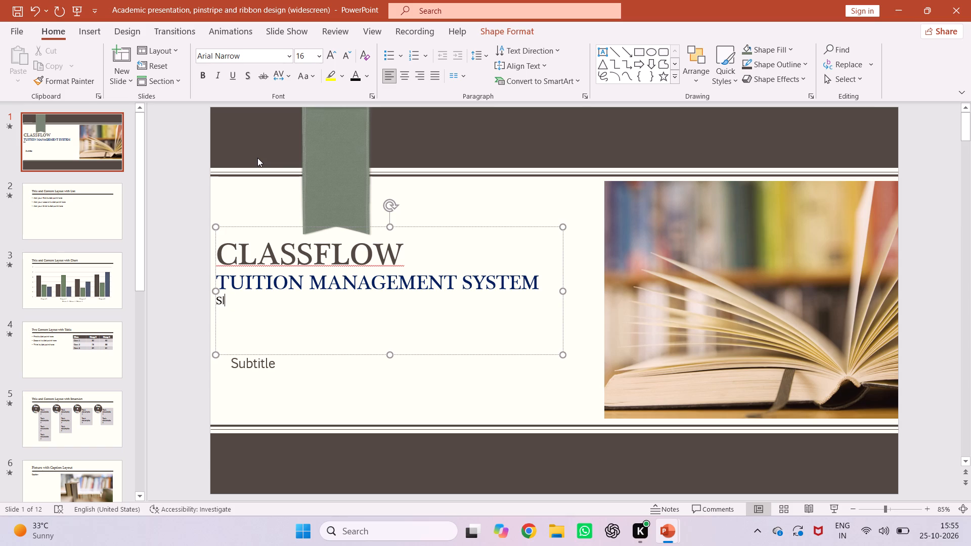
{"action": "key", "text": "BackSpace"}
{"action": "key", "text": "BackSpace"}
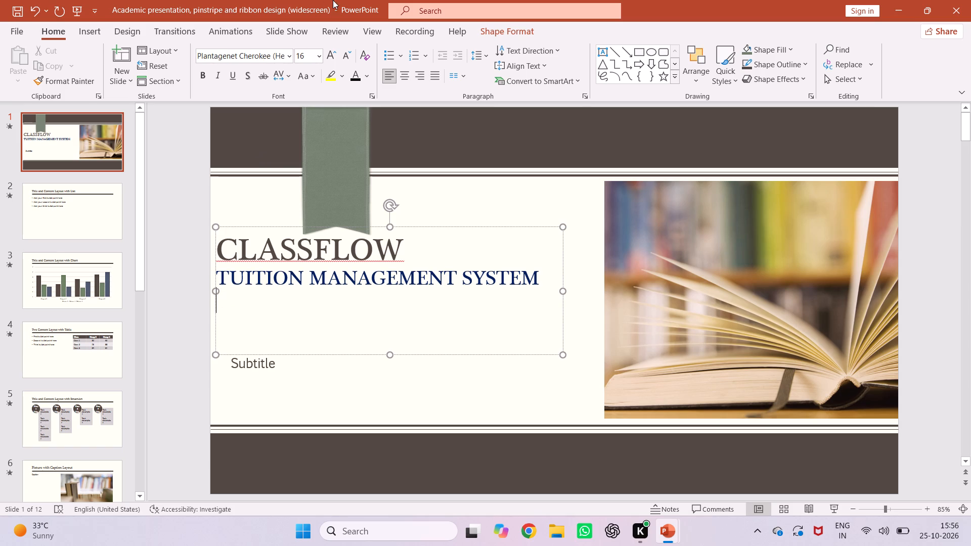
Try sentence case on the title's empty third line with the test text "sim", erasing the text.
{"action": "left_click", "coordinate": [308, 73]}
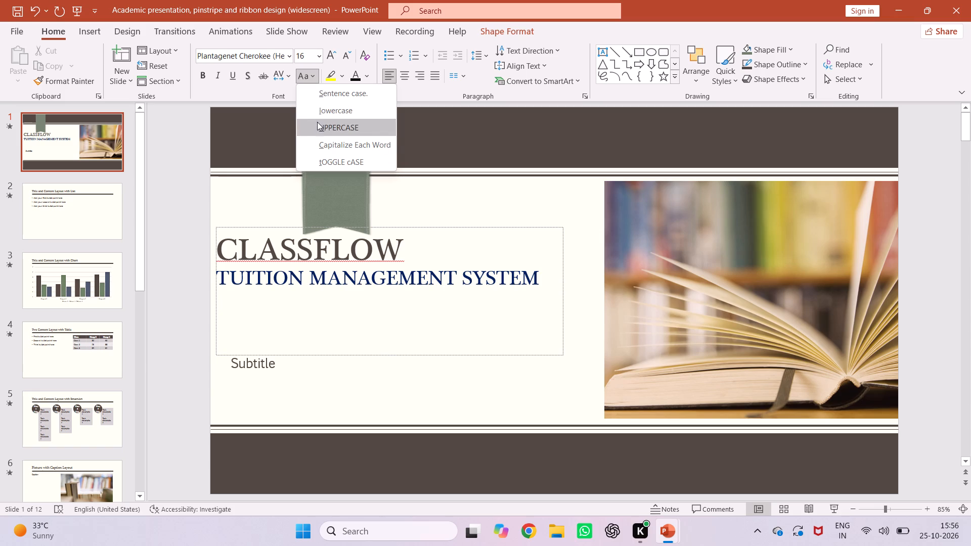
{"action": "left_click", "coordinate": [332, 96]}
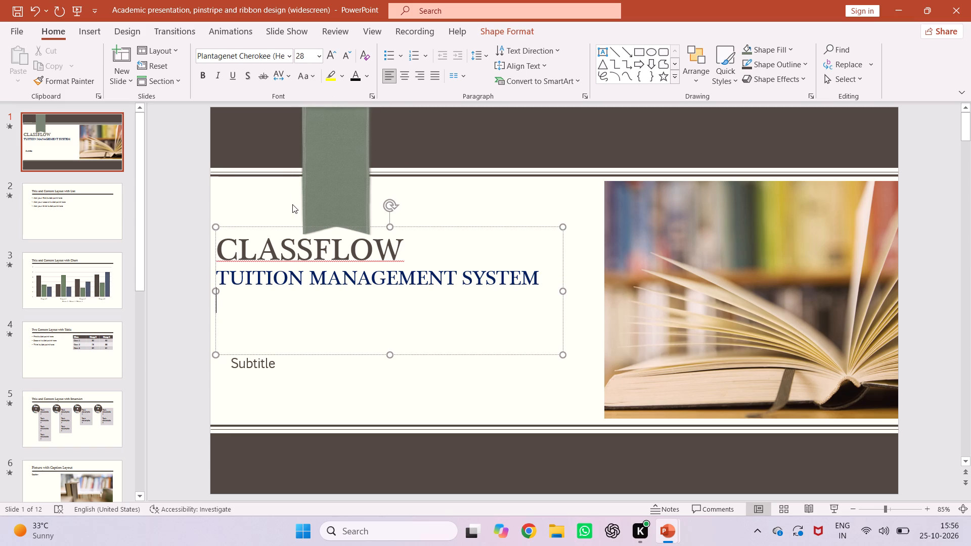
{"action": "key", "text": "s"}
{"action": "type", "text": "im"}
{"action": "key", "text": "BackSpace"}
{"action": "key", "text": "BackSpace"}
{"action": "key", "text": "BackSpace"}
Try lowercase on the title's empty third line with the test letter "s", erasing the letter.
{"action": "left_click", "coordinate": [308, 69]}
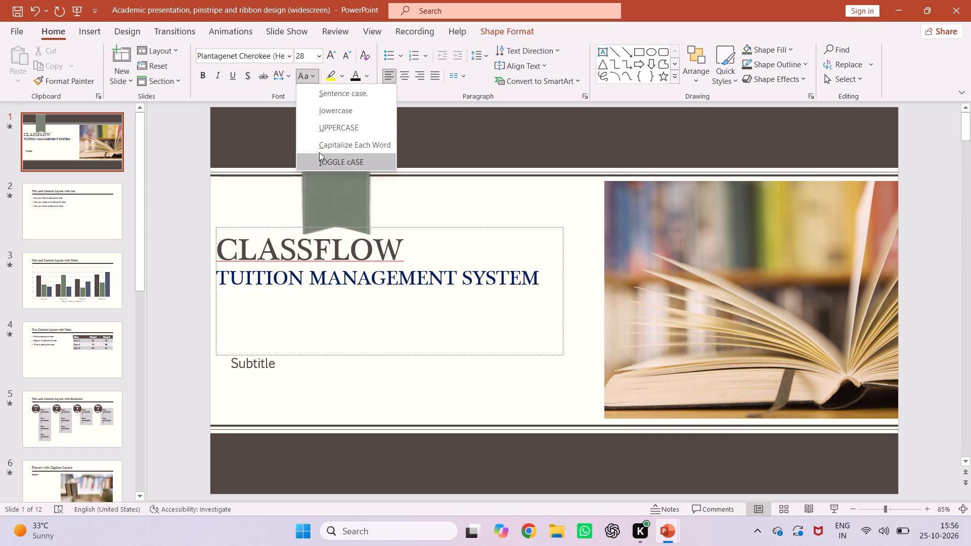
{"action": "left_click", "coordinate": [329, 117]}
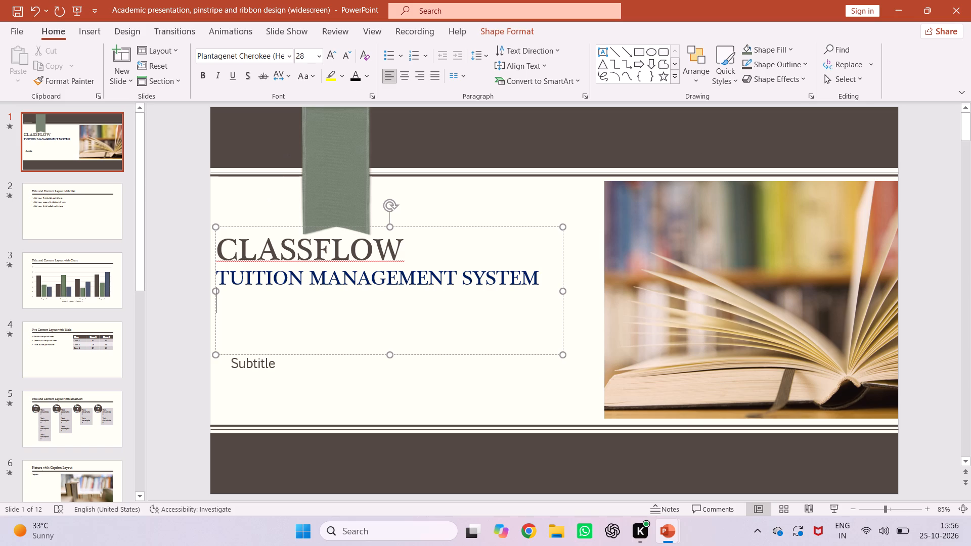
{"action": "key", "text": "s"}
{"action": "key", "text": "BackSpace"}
Reduce the font size of the title's empty third line to 16.
{"action": "left_click", "coordinate": [347, 61]}
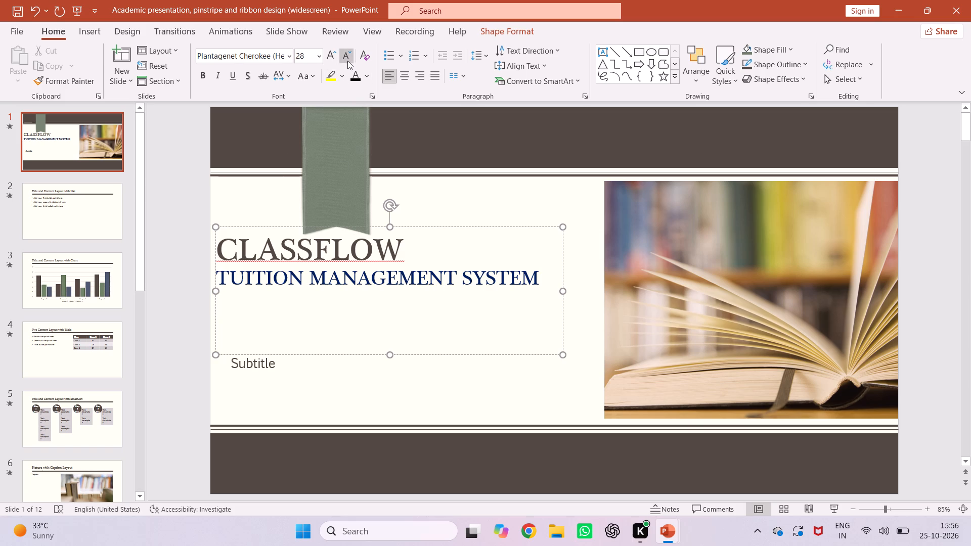
{"action": "left_click", "coordinate": [347, 61]}
{"action": "left_click", "coordinate": [347, 61]}
{"action": "left_click", "coordinate": [347, 61]}
Enter the tagline's opening "SIMPLIFY TEACHING, AUTI" on the title's third line.
{"action": "key", "text": "s"}
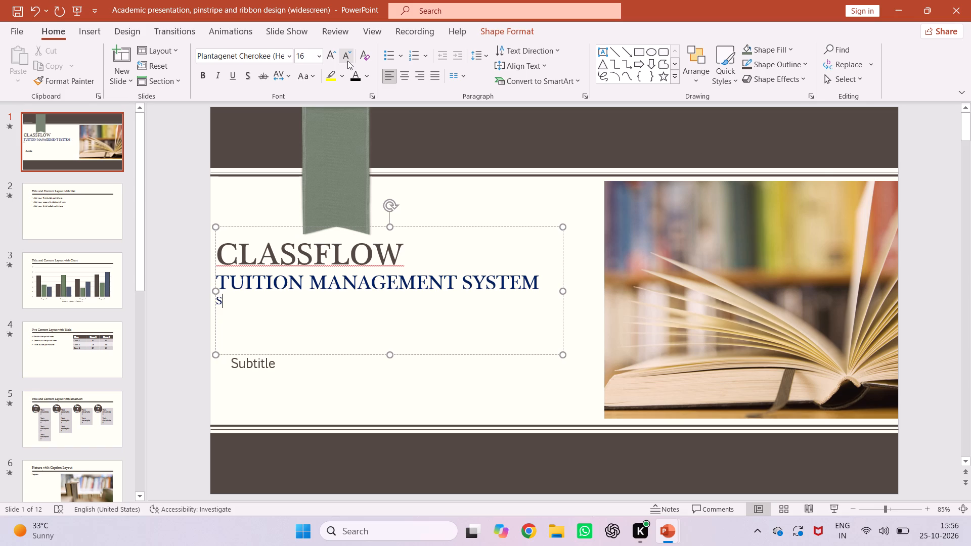
{"action": "type", "text": "im"}
{"action": "key", "text": "BackSpace"}
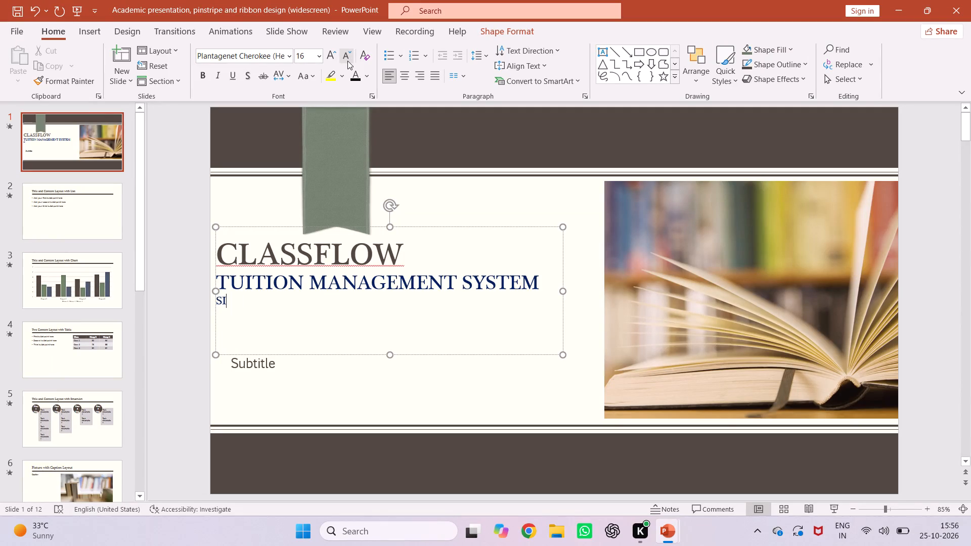
{"action": "type", "text": "MO"}
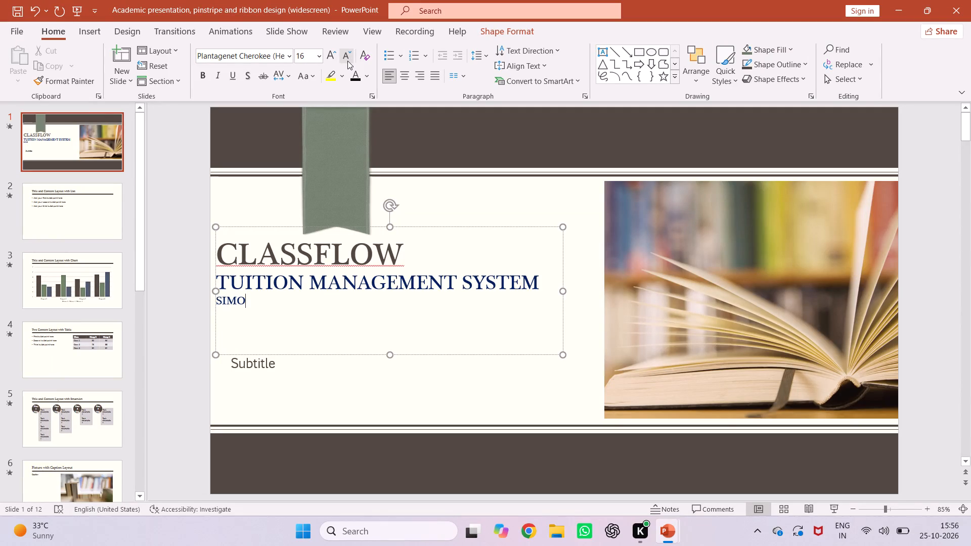
{"action": "key", "text": "BackSpace"}
{"action": "key", "text": "BackSpace"}
{"action": "type", "text": "MP"}
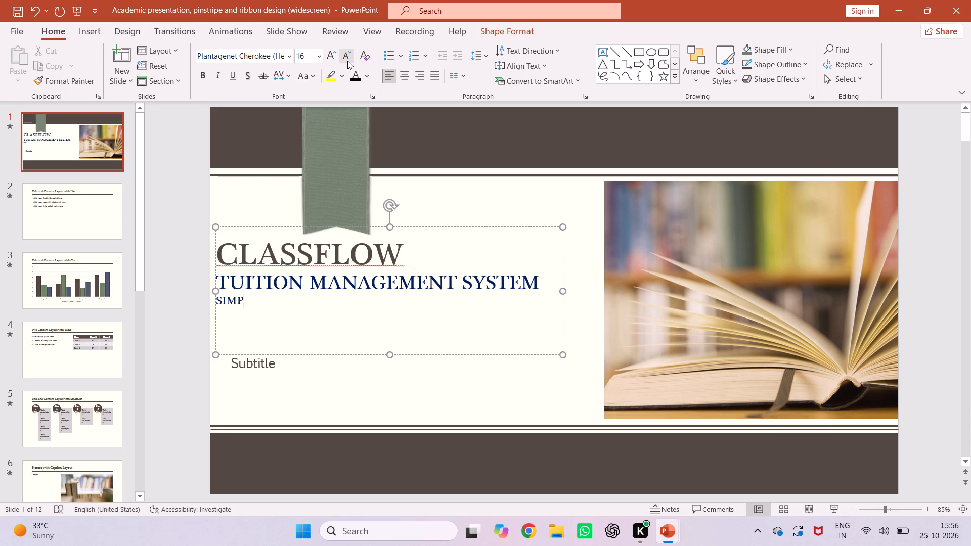
{"action": "type", "text": "LIFY"}
{"action": "key", "text": "space"}
{"action": "type", "text": "teaching"}
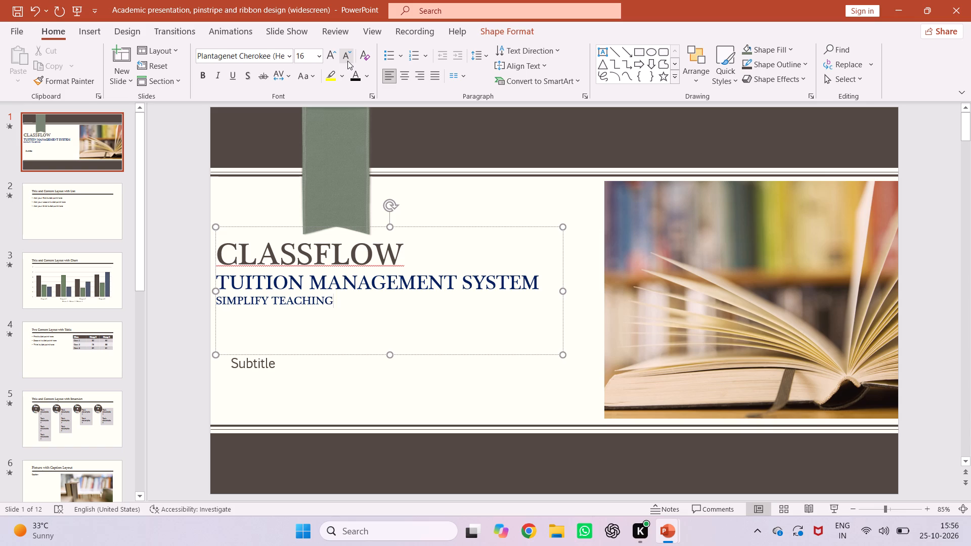
{"action": "key", "text": "comma"}
{"action": "key", "text": "space"}
{"action": "type", "text": "auti"}
{"action": "key", "text": "equal"}
{"action": "key", "text": "BackSpace"}
Insert a space before the comma that follows "TEACHING" in the tagline.
{"action": "key", "text": "Left"}
{"action": "key", "text": "Left"}
{"action": "key", "text": "Left"}
{"action": "key", "text": "Left"}
{"action": "key", "text": "Left"}
{"action": "key", "text": "Left"}
{"action": "key", "text": "space"}
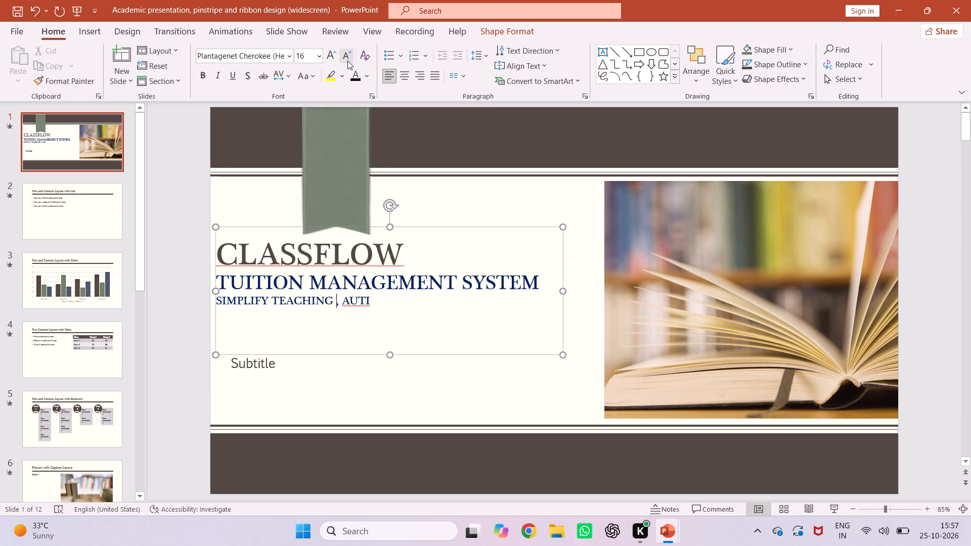
Correct the tagline's unfinished last word to "AUTOMATE" and add "MANAGEMENT" after it.
{"action": "key", "text": "Right"}
{"action": "key", "text": "Right"}
{"action": "key", "text": "Right"}
{"action": "key", "text": "Right"}
{"action": "key", "text": "Right"}
{"action": "key", "text": "Right"}
{"action": "key", "text": "BackSpace"}
{"action": "type", "text": "omate"}
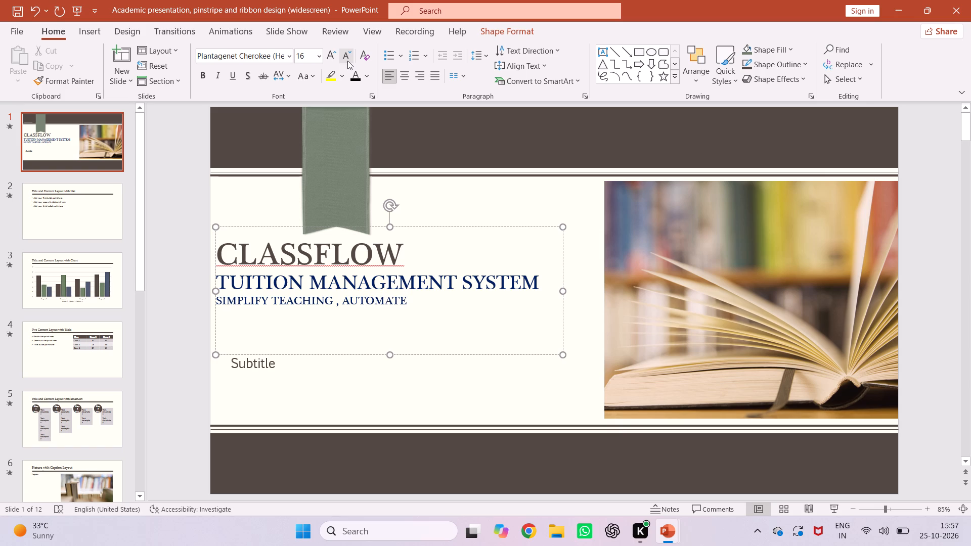
{"action": "key", "text": "space"}
{"action": "type", "text": "management"}
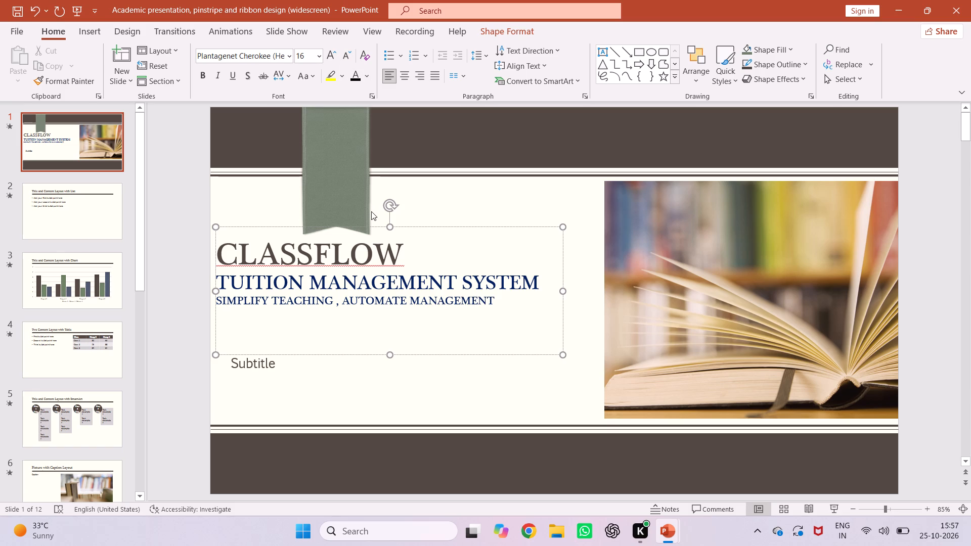
Move the title text box slightly down and flush with the slide's left edge.
{"action": "left_click_drag", "start_coordinate": [377, 222], "coordinate": [377, 225]}
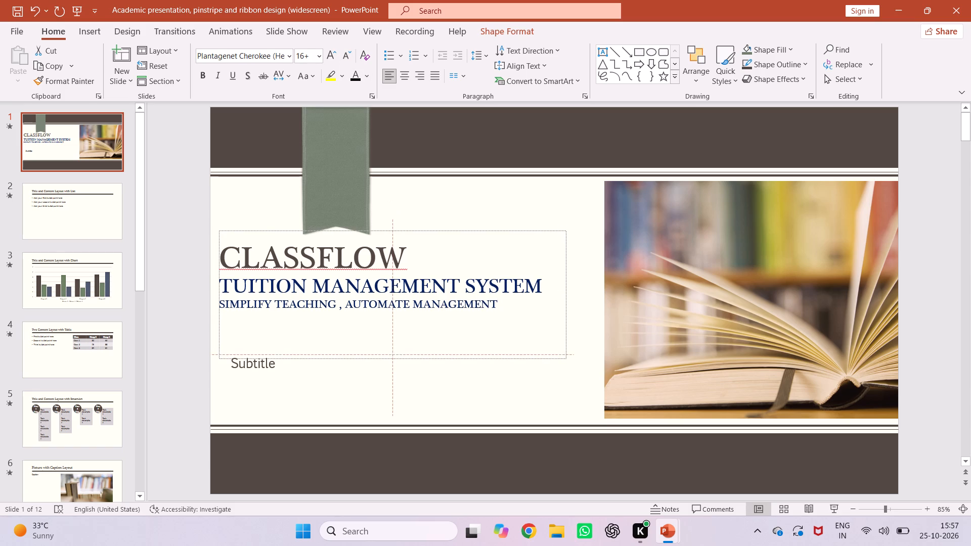
{"action": "left_click_drag", "start_coordinate": [377, 225], "coordinate": [376, 229]}
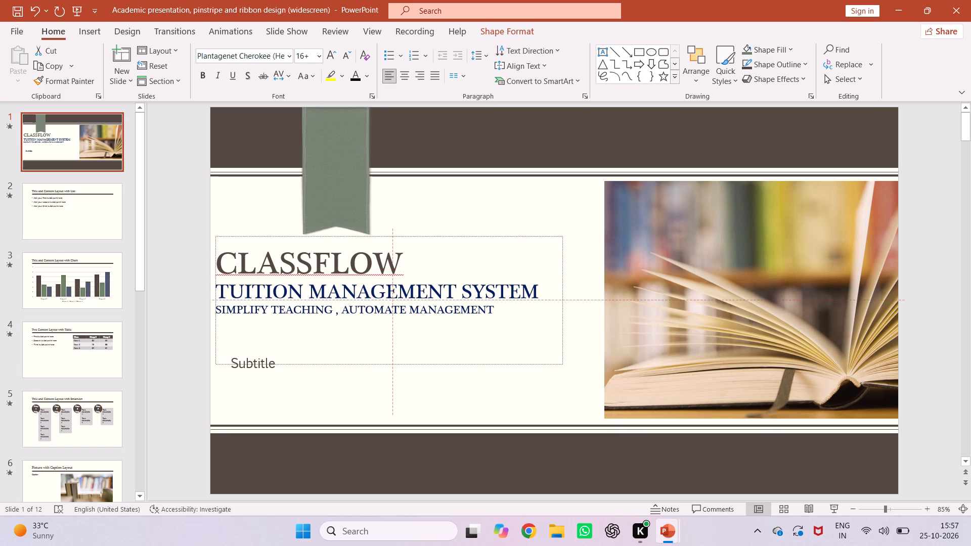
{"action": "left_click_drag", "start_coordinate": [376, 229], "coordinate": [371, 227]}
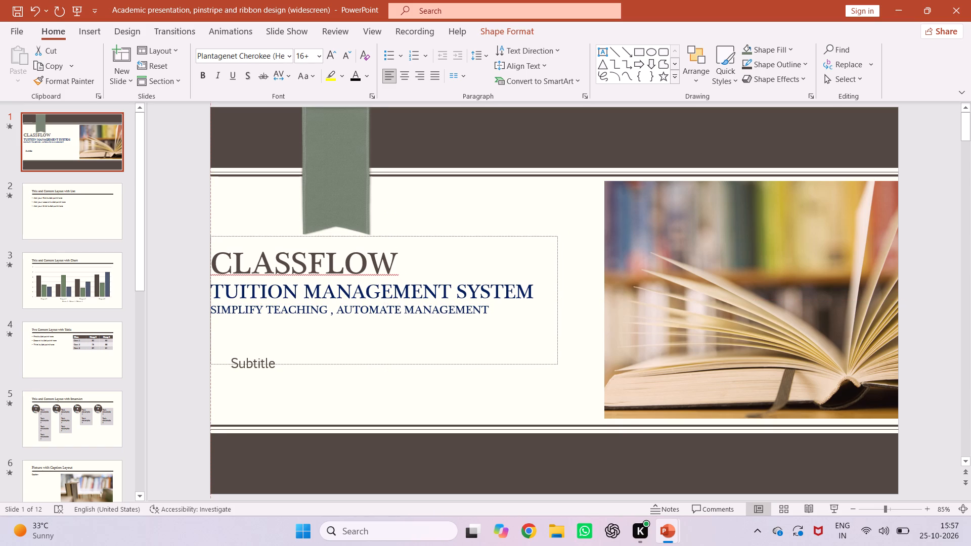
{"action": "left_click_drag", "start_coordinate": [371, 227], "coordinate": [371, 227]}
{"action": "left_click", "coordinate": [398, 246]}
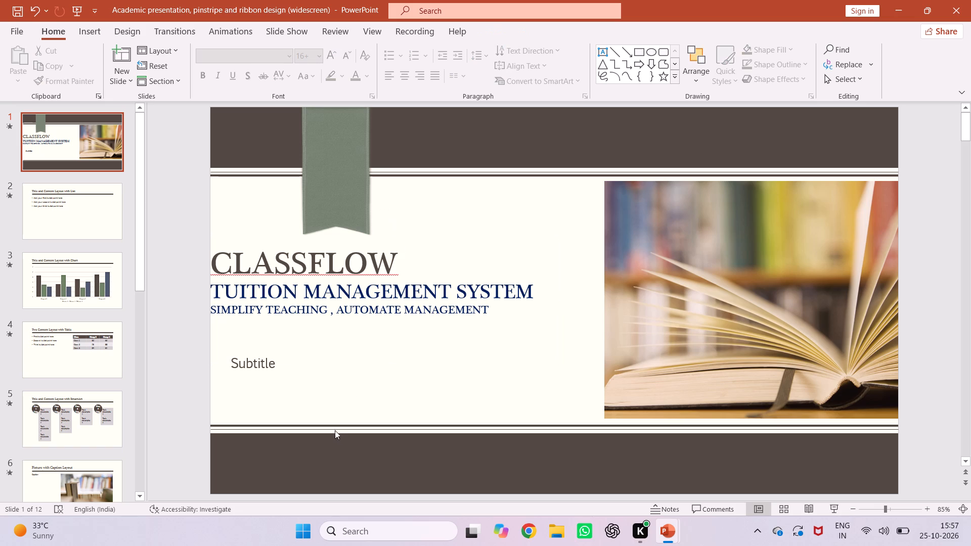
Delete the placeholder text "Subtitle" from the title slide's subtitle box.
{"action": "left_click", "coordinate": [334, 384]}
{"action": "left_click", "coordinate": [279, 372]}
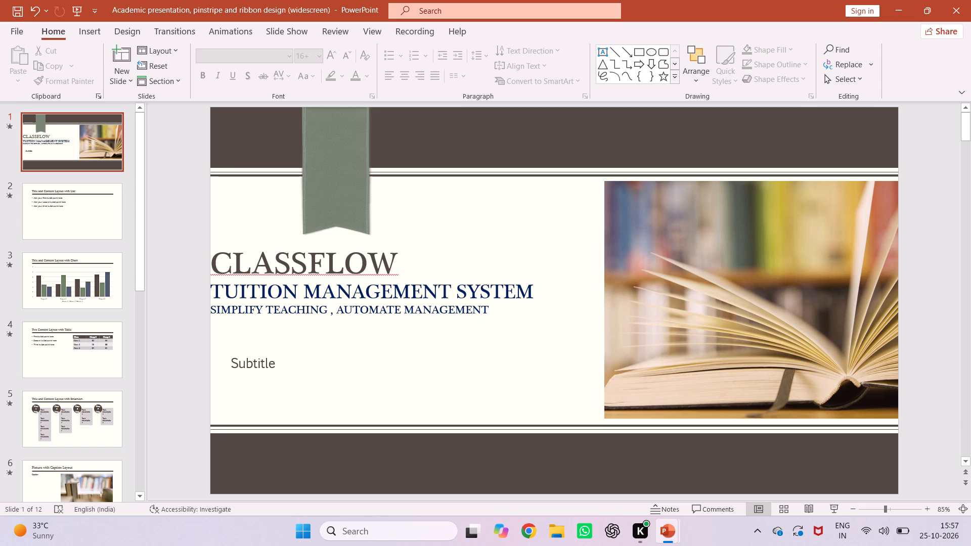
{"action": "left_click", "coordinate": [264, 368]}
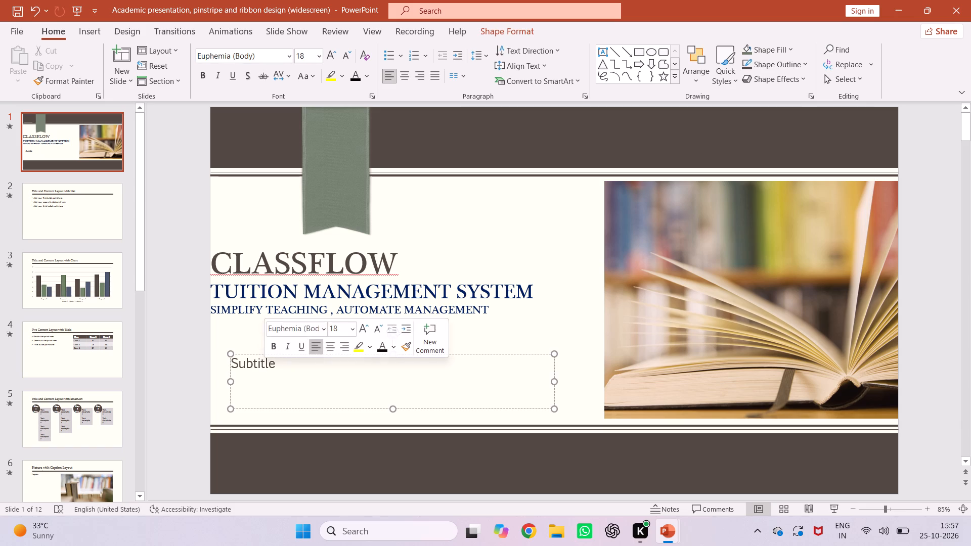
{"action": "left_click", "coordinate": [293, 364]}
{"action": "key", "text": "BackSpace"}
{"action": "key", "text": "BackSpace"}
{"action": "key", "text": "BackSpace"}
{"action": "key", "text": "BackSpace"}
{"action": "key", "text": "BackSpace"}
{"action": "key", "text": "BackSpace"}
{"action": "key", "text": "BackSpace"}
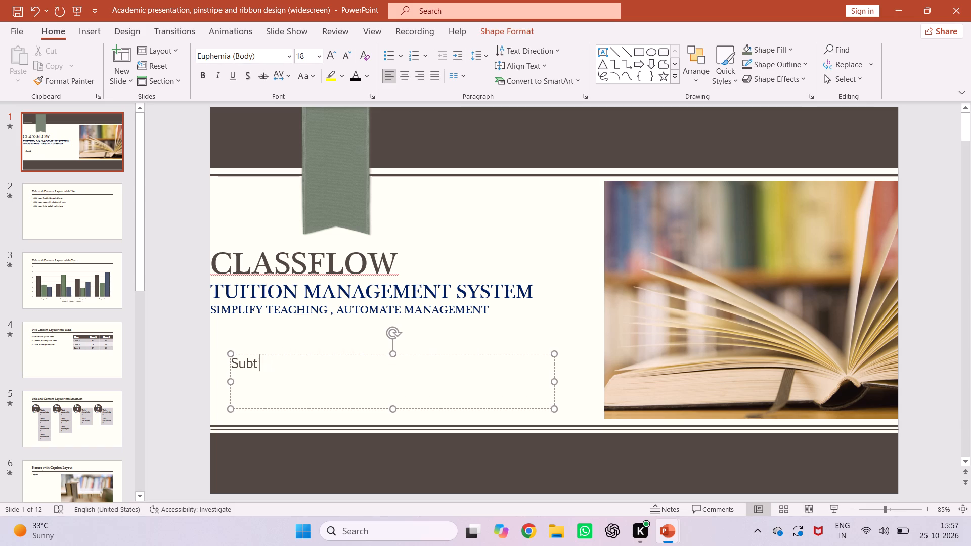
{"action": "key", "text": "BackSpace"}
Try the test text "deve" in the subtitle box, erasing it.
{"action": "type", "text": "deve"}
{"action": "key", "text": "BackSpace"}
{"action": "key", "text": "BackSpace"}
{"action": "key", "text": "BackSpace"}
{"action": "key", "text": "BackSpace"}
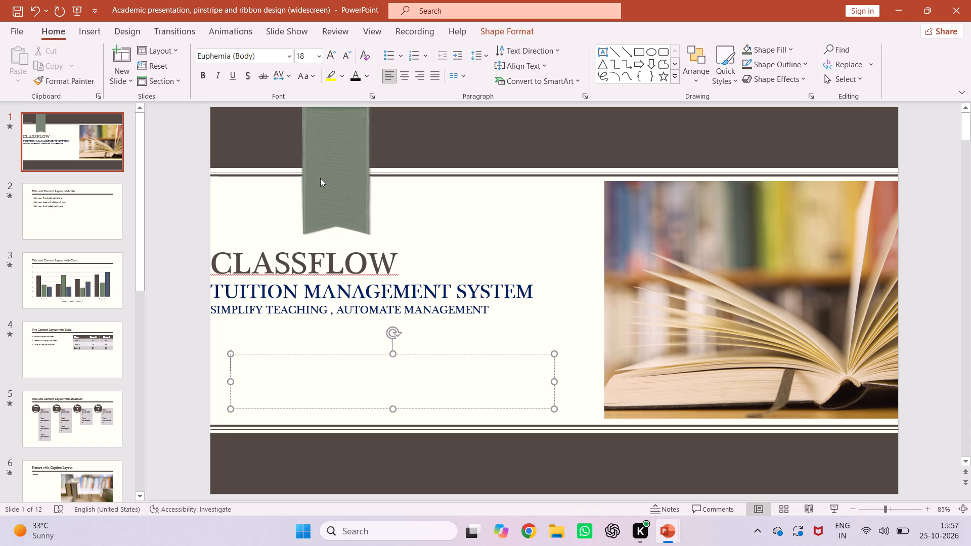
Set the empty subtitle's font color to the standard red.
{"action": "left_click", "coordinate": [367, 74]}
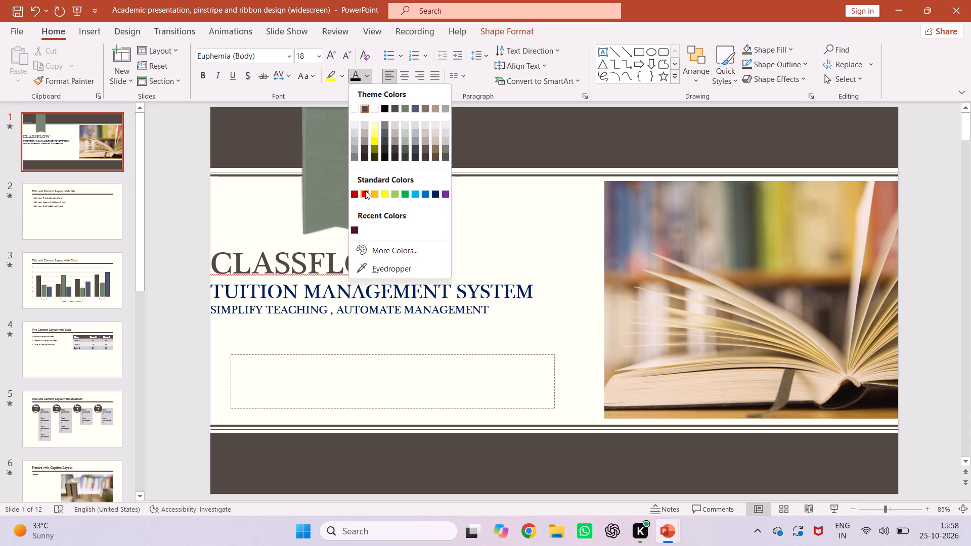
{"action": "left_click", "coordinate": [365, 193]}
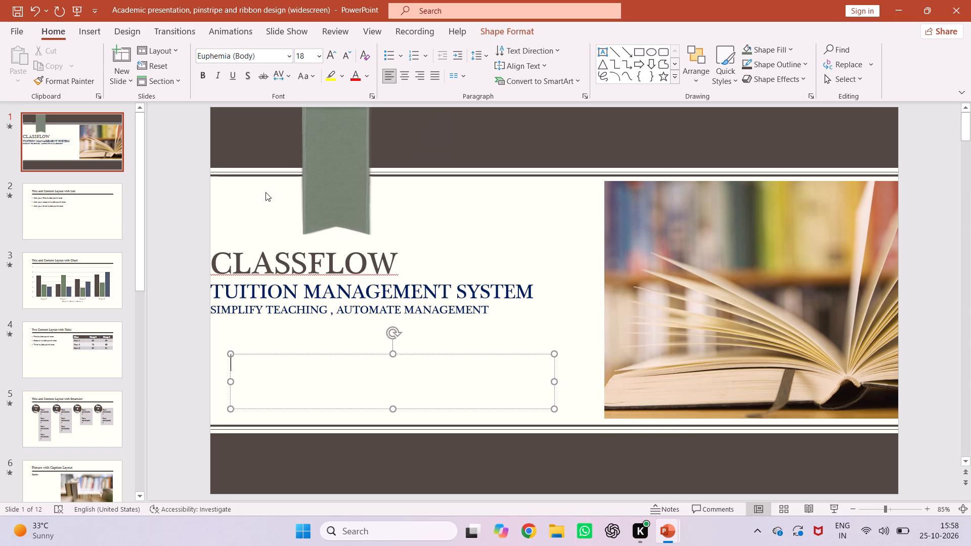
Set the empty subtitle's font color to the standard purple.
{"action": "left_click", "coordinate": [363, 73]}
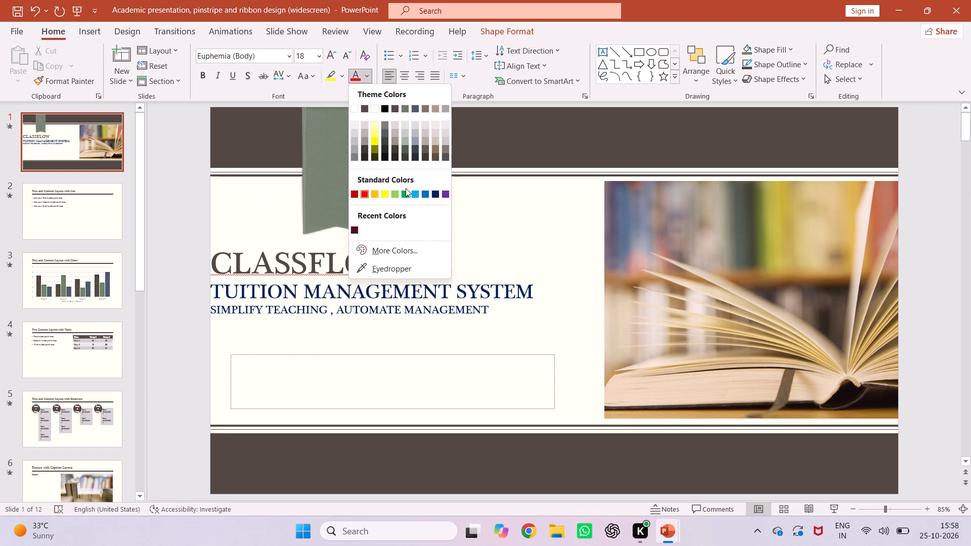
{"action": "left_click", "coordinate": [443, 194]}
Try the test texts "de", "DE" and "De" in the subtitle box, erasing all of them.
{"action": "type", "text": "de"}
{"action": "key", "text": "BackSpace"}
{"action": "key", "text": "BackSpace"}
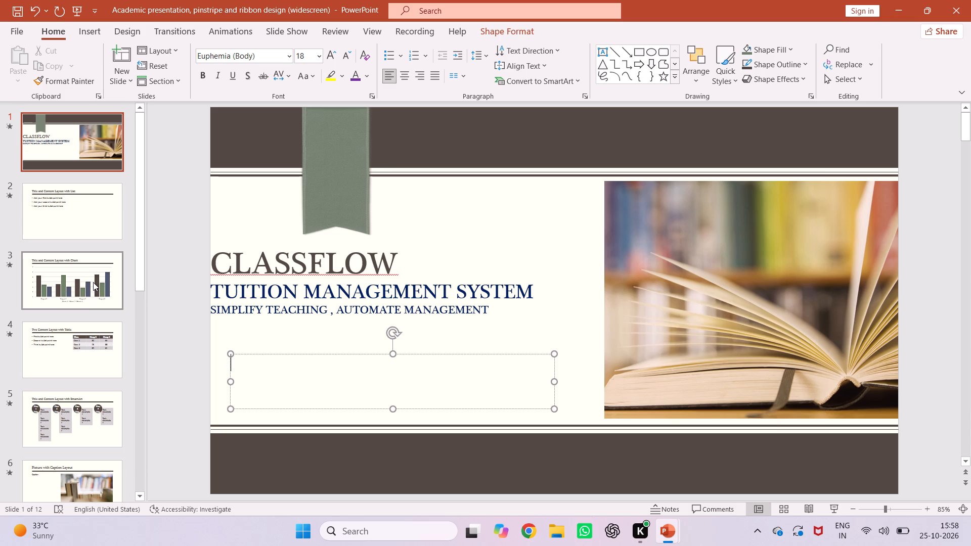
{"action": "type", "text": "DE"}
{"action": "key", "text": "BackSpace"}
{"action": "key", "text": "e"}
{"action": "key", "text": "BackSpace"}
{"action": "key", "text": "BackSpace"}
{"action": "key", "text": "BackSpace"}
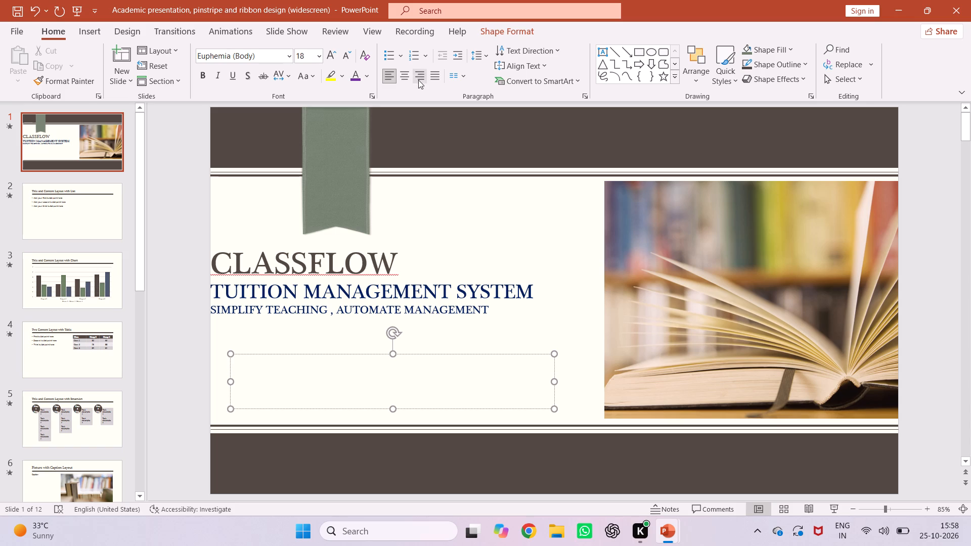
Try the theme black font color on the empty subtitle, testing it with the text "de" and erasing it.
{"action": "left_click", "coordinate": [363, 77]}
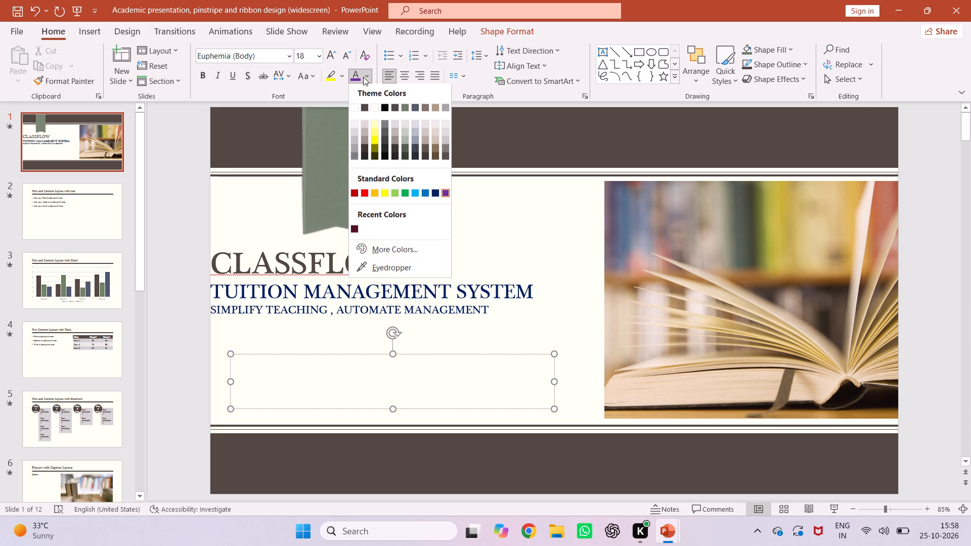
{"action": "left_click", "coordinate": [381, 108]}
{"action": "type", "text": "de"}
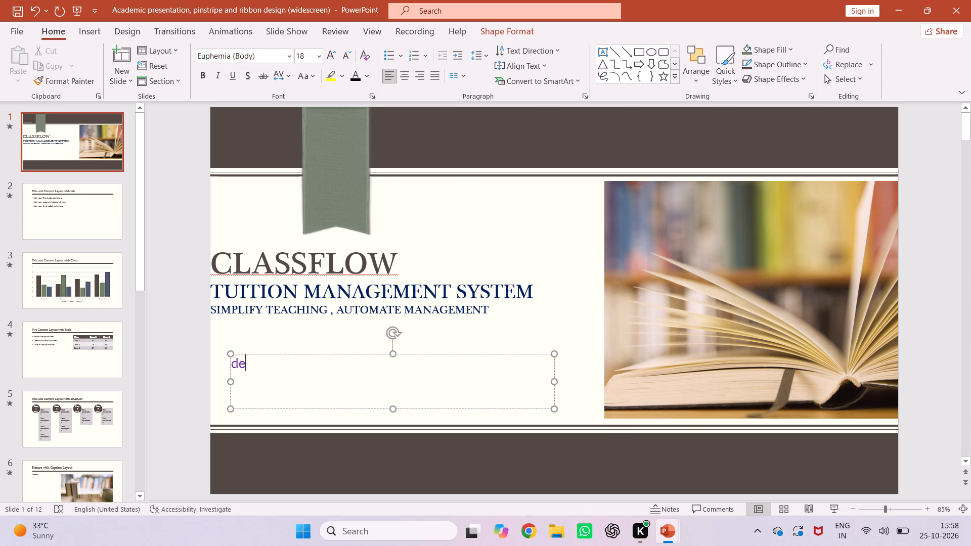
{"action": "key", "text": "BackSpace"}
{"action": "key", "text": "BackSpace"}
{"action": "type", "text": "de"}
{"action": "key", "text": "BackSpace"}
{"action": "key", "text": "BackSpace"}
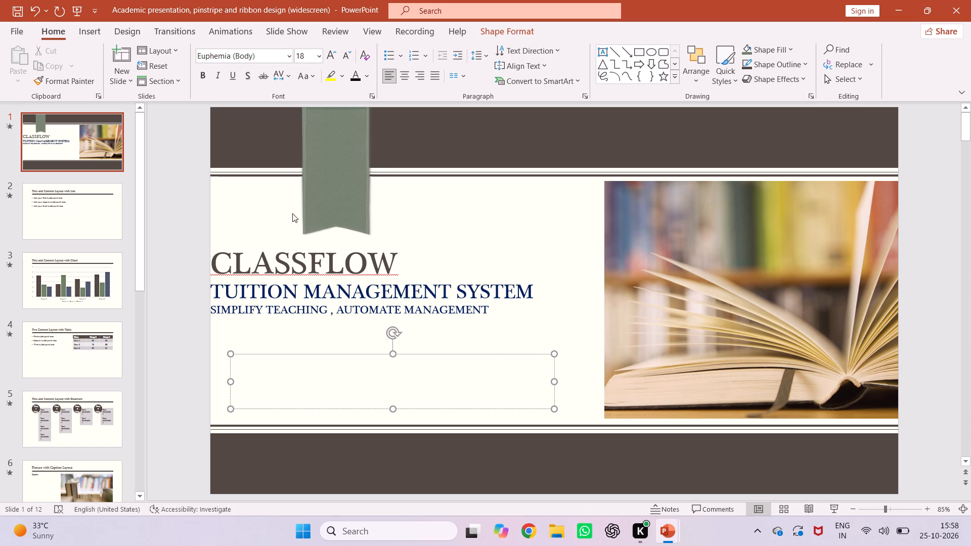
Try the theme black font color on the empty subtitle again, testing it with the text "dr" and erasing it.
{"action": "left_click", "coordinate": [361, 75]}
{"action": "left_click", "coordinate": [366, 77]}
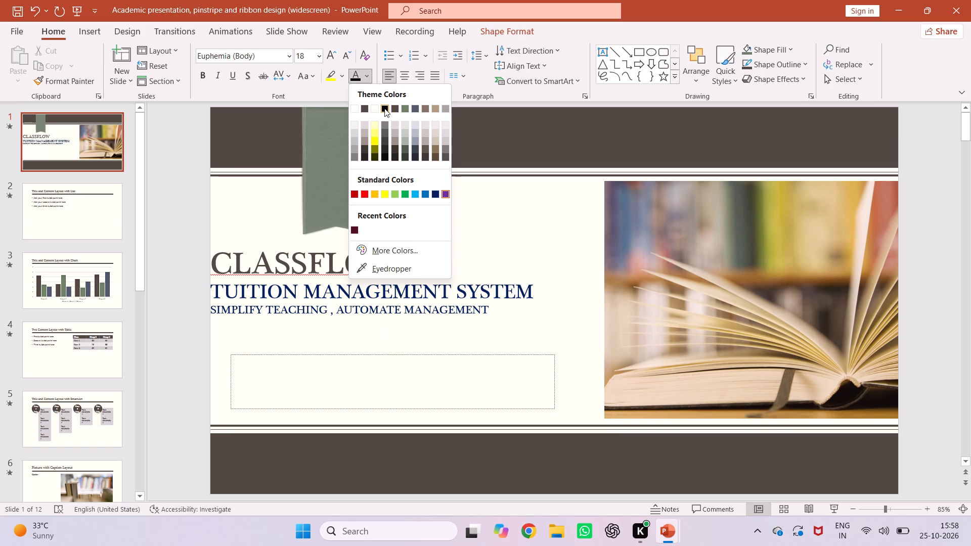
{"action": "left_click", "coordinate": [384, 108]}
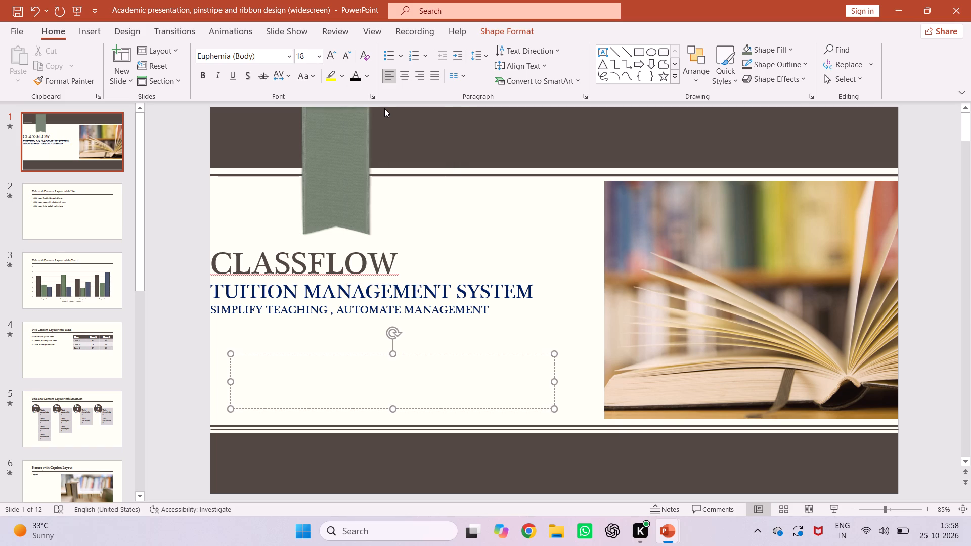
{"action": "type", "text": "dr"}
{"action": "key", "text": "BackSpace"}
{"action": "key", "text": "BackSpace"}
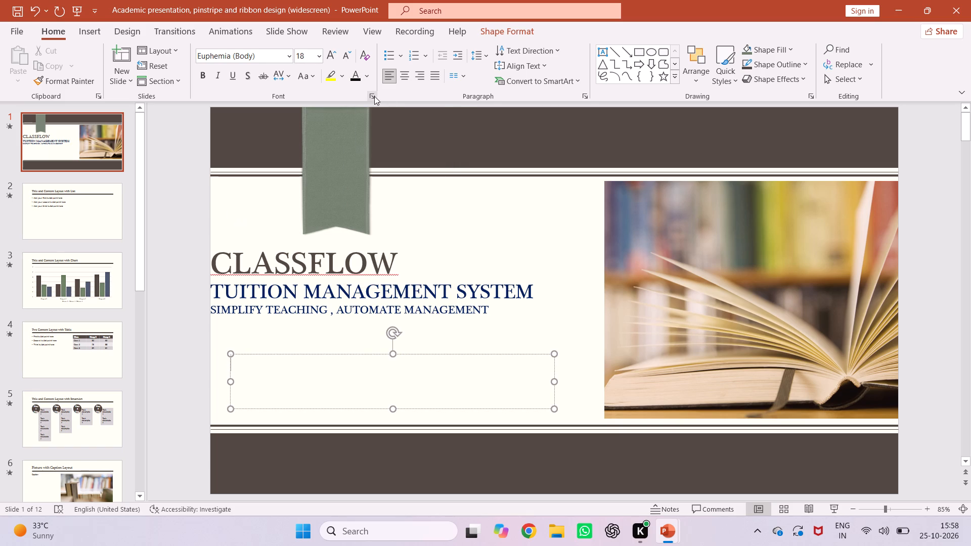
Set the empty subtitle's font color to theme black through the detailed font settings.
{"action": "left_click", "coordinate": [374, 96]}
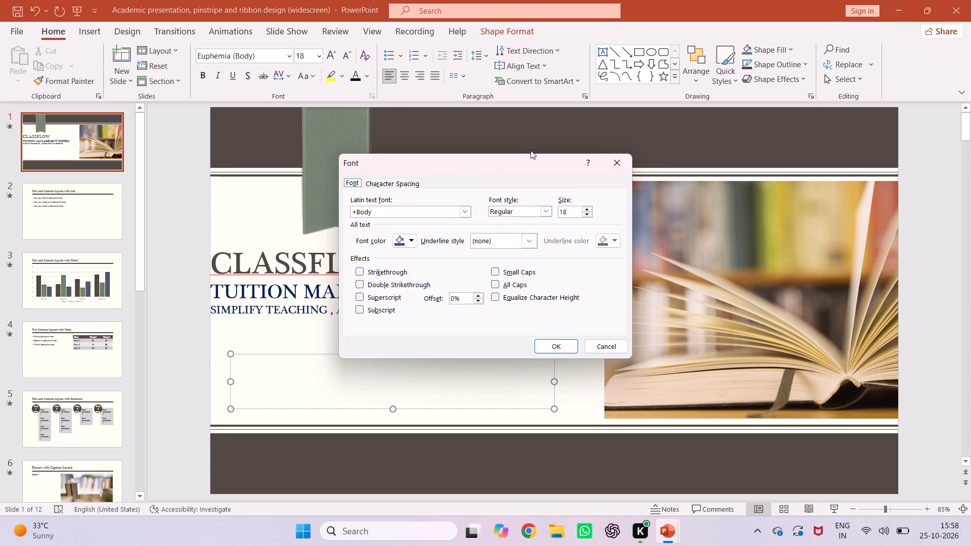
{"action": "left_click", "coordinate": [413, 238]}
{"action": "left_click", "coordinate": [427, 269]}
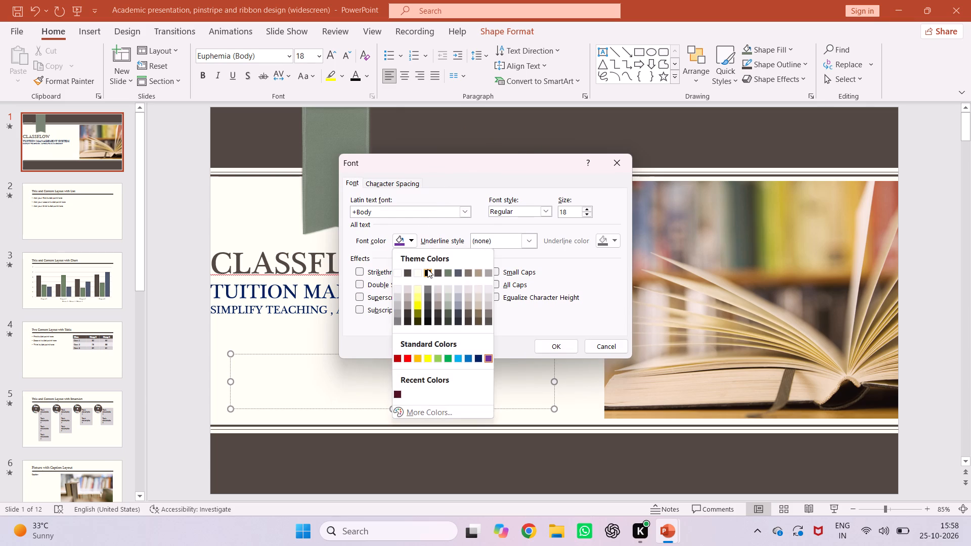
{"action": "left_click", "coordinate": [561, 352]}
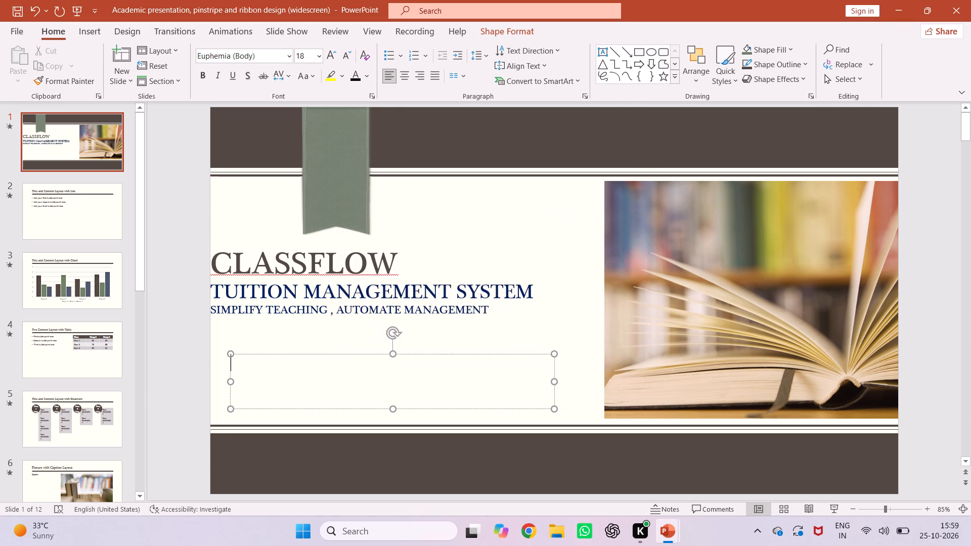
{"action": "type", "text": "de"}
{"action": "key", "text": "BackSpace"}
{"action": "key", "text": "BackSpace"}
Write "Developed By:" in the title slide's subtitle box.
{"action": "key", "text": "d"}
{"action": "type", "text": "evelop"}
{"action": "key", "text": "e"}
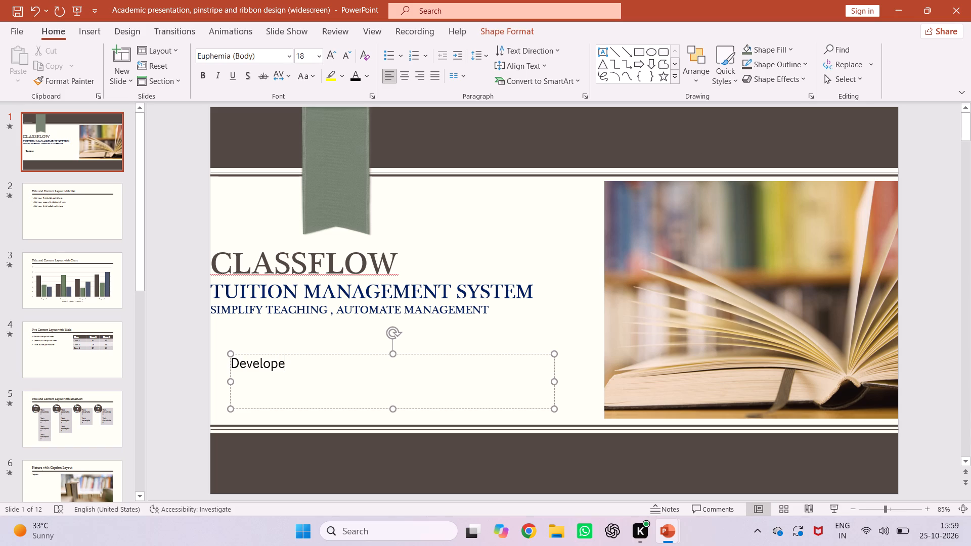
{"action": "key", "text": "d"}
{"action": "key", "text": "space"}
{"action": "key", "text": "b"}
{"action": "key", "text": "y"}
{"action": "key", "text": "shift+colon"}
{"action": "key", "text": "space"}
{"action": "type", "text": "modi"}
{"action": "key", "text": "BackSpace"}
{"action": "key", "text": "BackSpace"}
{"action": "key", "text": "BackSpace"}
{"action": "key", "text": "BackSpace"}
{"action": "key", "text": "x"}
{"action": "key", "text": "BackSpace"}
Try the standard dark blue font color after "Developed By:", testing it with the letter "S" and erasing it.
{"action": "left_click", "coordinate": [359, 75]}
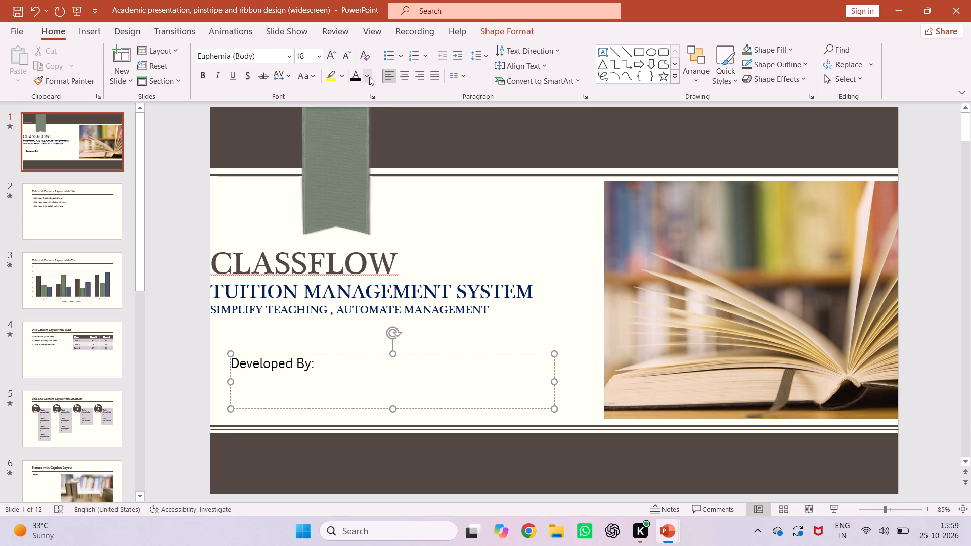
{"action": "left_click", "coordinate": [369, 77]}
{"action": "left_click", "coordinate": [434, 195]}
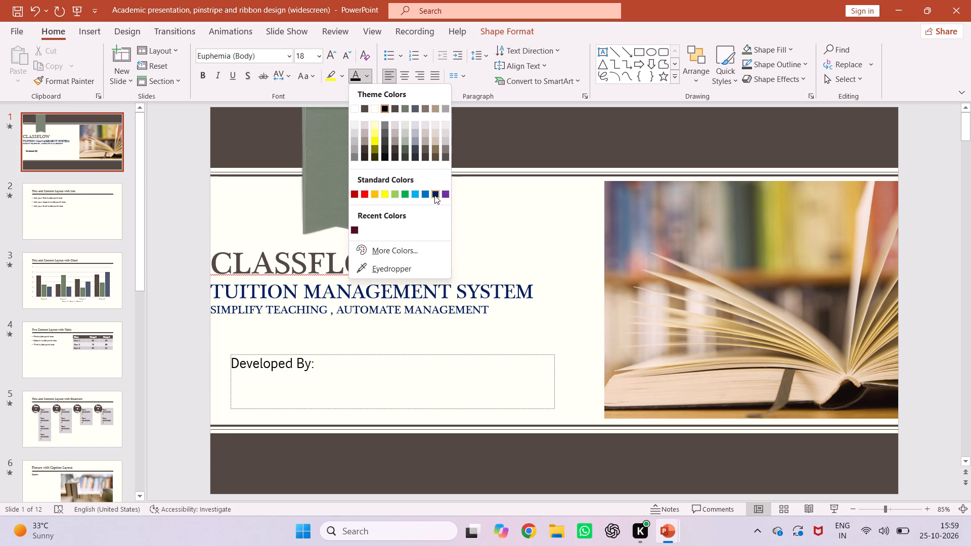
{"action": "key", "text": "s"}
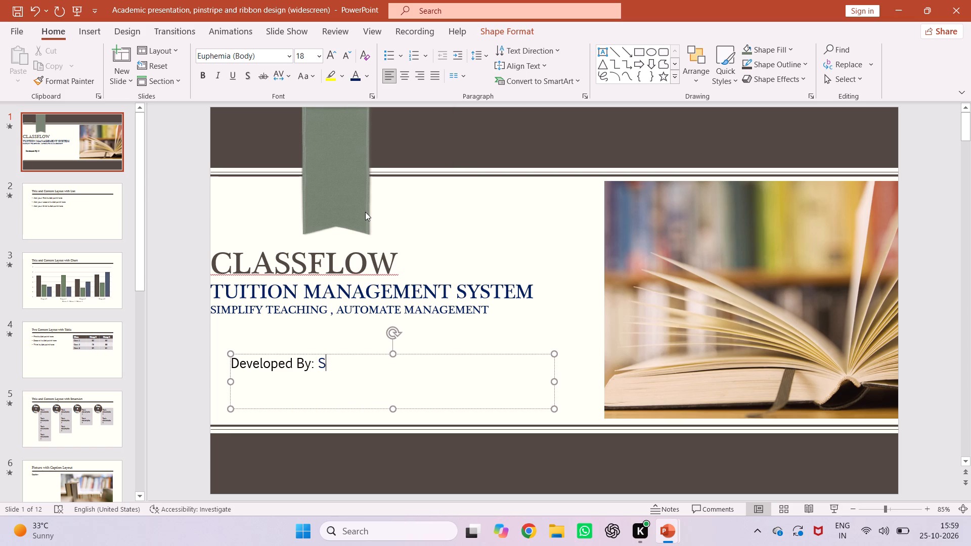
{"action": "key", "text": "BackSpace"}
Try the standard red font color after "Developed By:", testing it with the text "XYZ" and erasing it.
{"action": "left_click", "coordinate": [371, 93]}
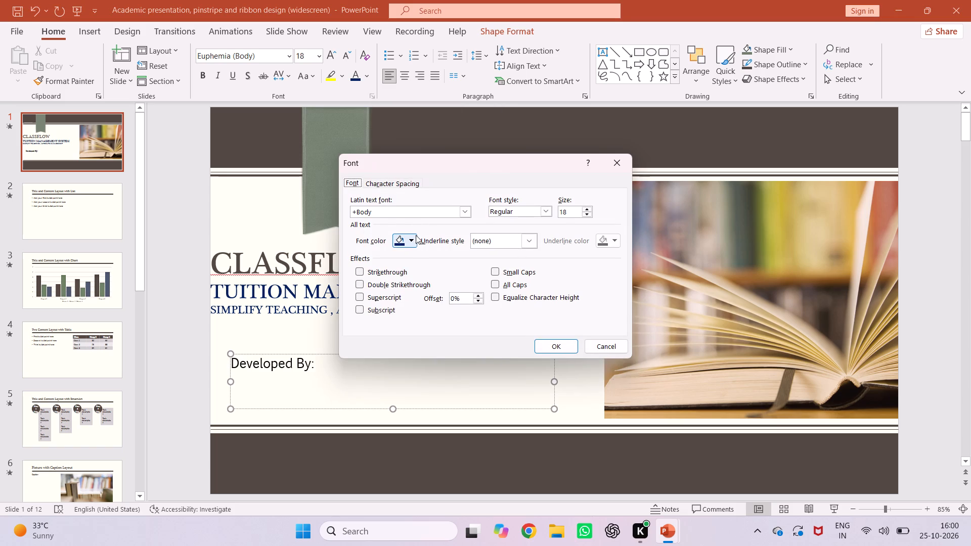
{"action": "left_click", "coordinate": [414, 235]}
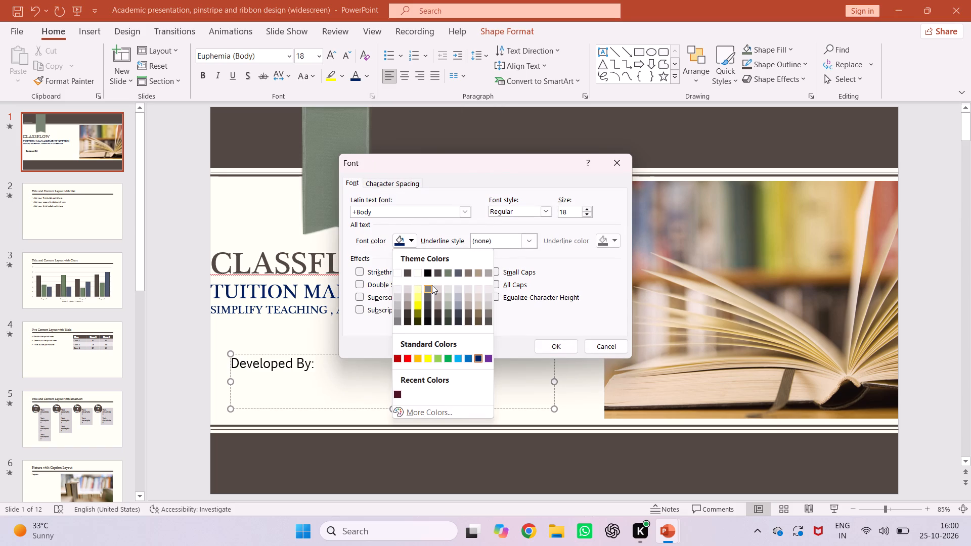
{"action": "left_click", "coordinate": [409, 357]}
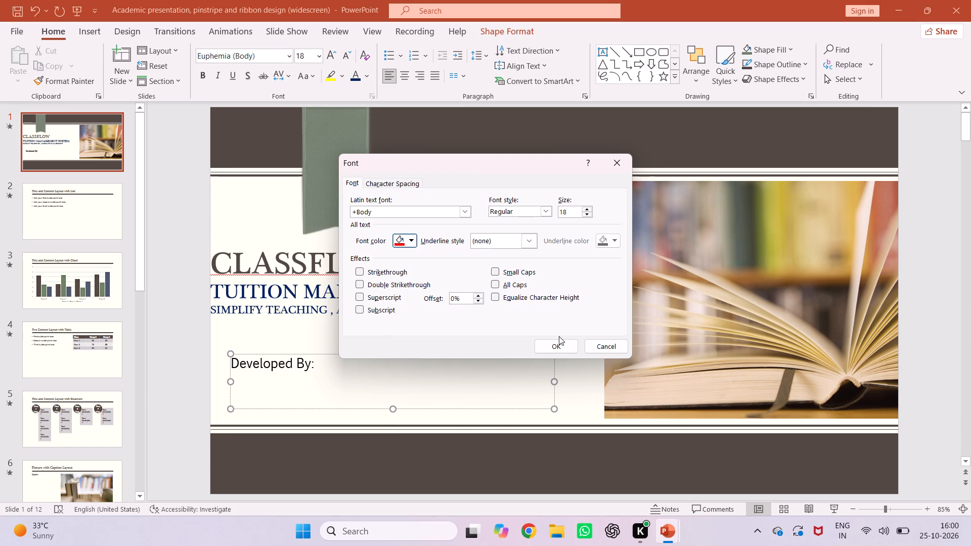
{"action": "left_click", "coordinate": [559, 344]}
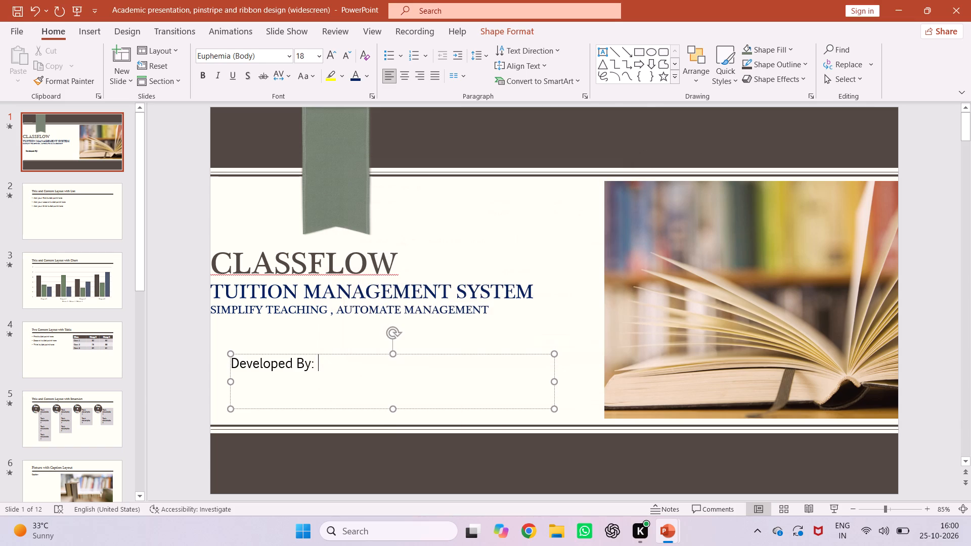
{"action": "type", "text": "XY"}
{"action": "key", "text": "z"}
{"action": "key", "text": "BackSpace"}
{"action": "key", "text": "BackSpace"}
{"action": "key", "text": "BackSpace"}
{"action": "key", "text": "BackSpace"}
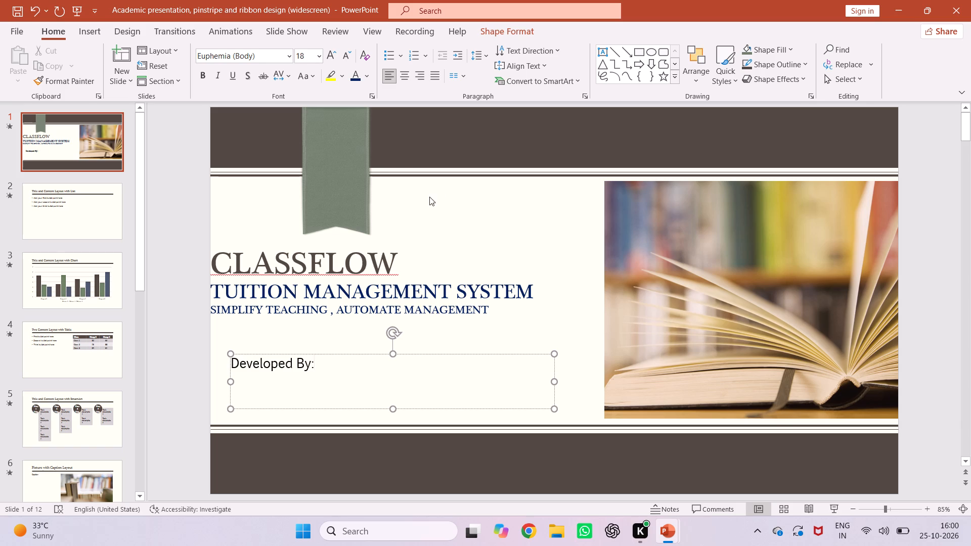
Set the font color for new text after "Developed By:" to the standard dark blue.
{"action": "left_click", "coordinate": [367, 70]}
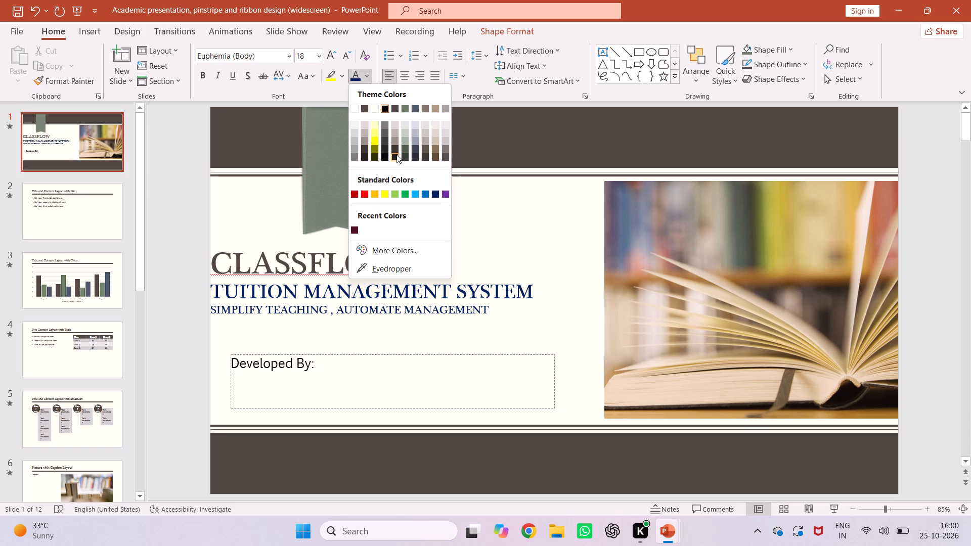
{"action": "left_click", "coordinate": [436, 191]}
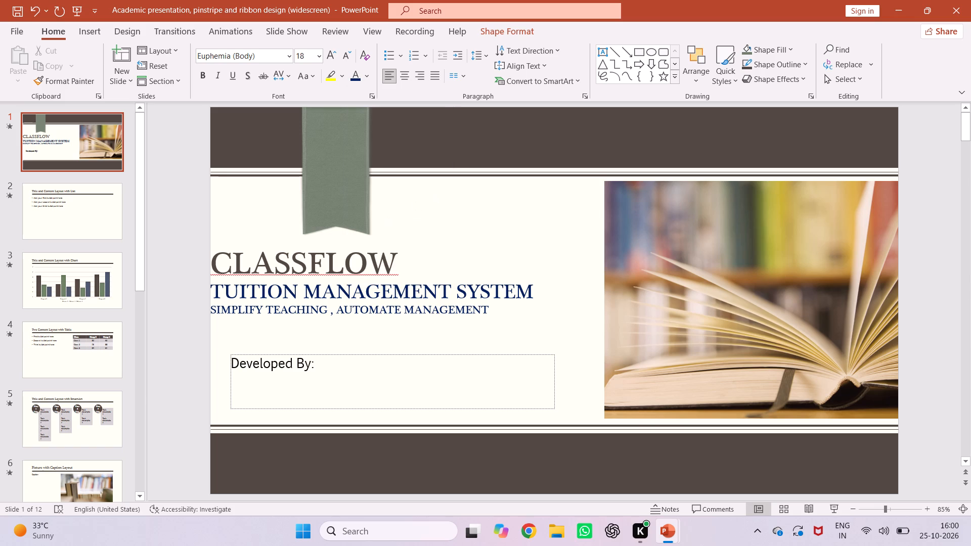
Write "XYZ" directly after "Developed By:" in the title slide's subtitle box.
{"action": "key", "text": "h"}
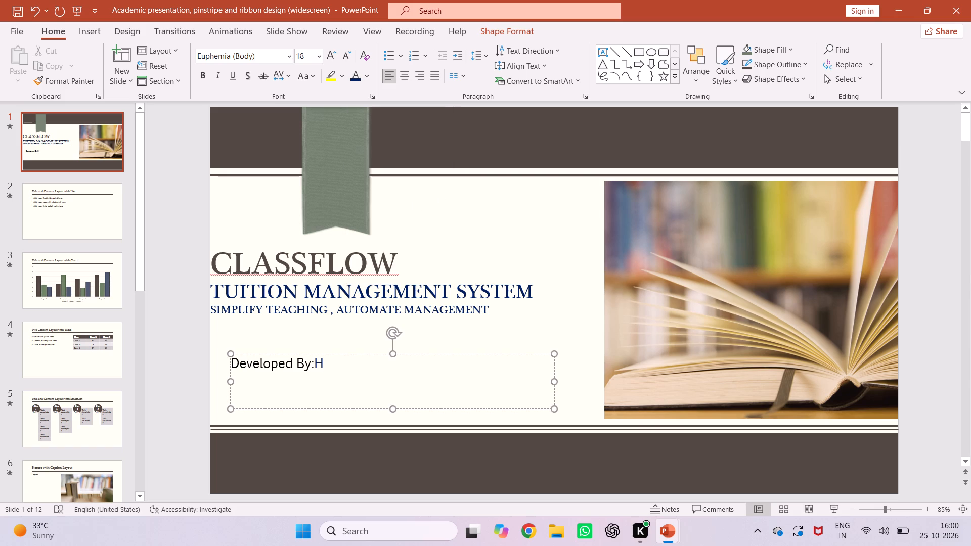
{"action": "key", "text": "BackSpace"}
{"action": "type", "text": "XY"}
{"action": "key", "text": "z"}
{"action": "key", "text": "period"}
{"action": "key", "text": "Return"}
{"action": "key", "text": "BackSpace"}
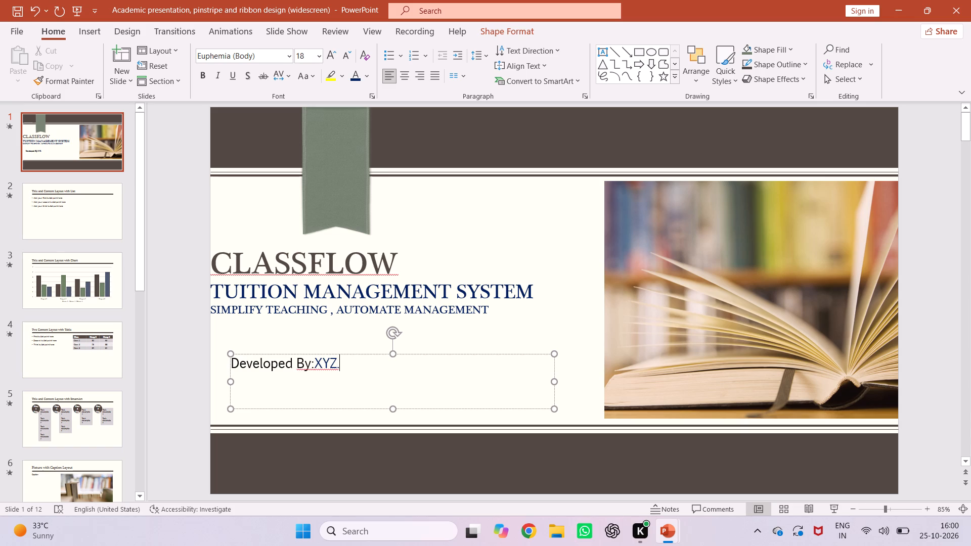
{"action": "key", "text": "Return"}
{"action": "key", "text": "BackSpace"}
{"action": "key", "text": "BackSpace"}
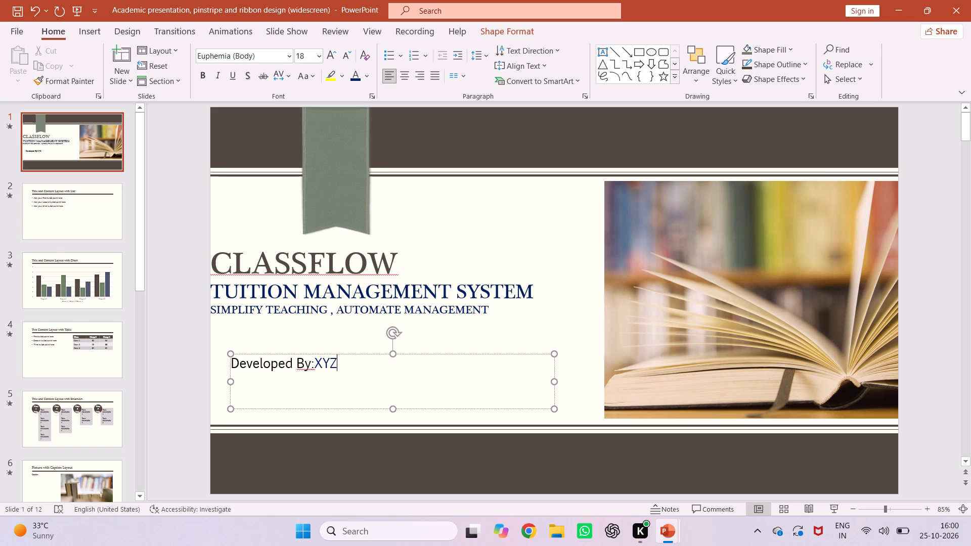
Insert a space between "Developed By:" and "XYZ" in the subtitle box.
{"action": "left_click", "coordinate": [302, 297]}
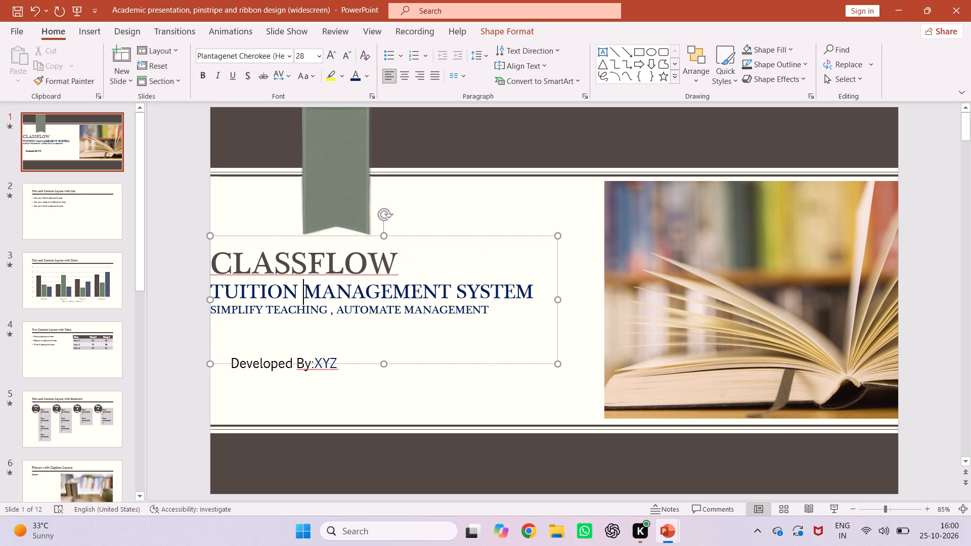
{"action": "left_click", "coordinate": [337, 347]}
{"action": "left_click", "coordinate": [261, 378]}
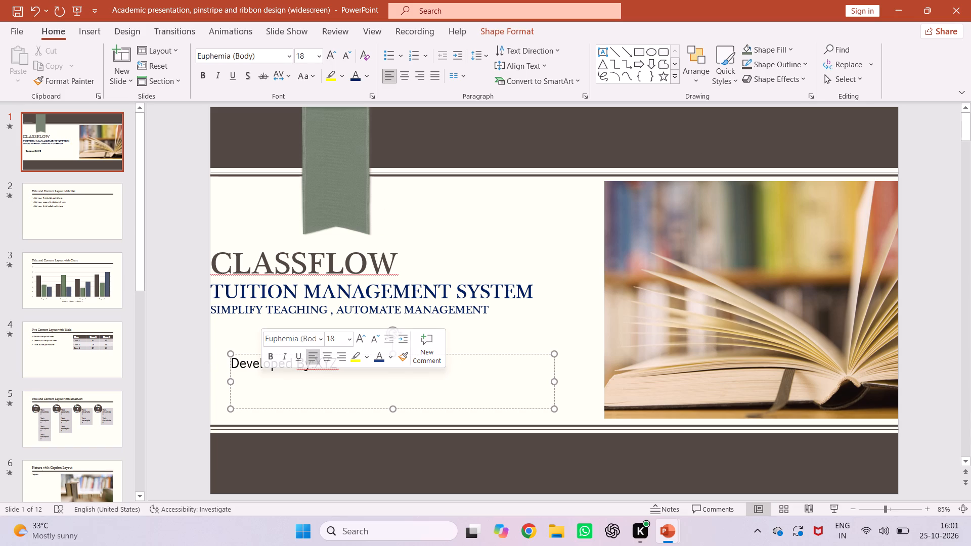
{"action": "left_click", "coordinate": [388, 382]}
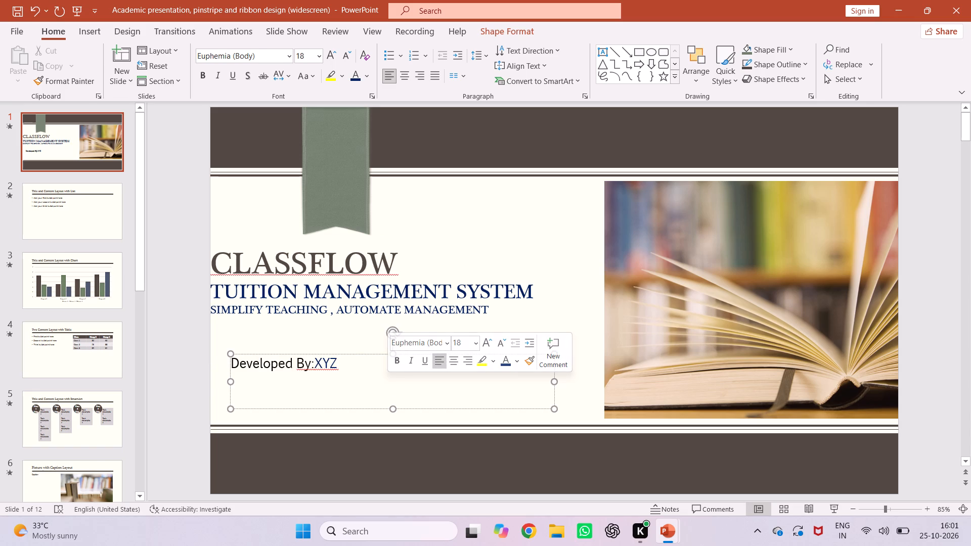
{"action": "key", "text": "Left"}
{"action": "key", "text": "Left"}
{"action": "key", "text": "Left"}
{"action": "key", "text": "space"}
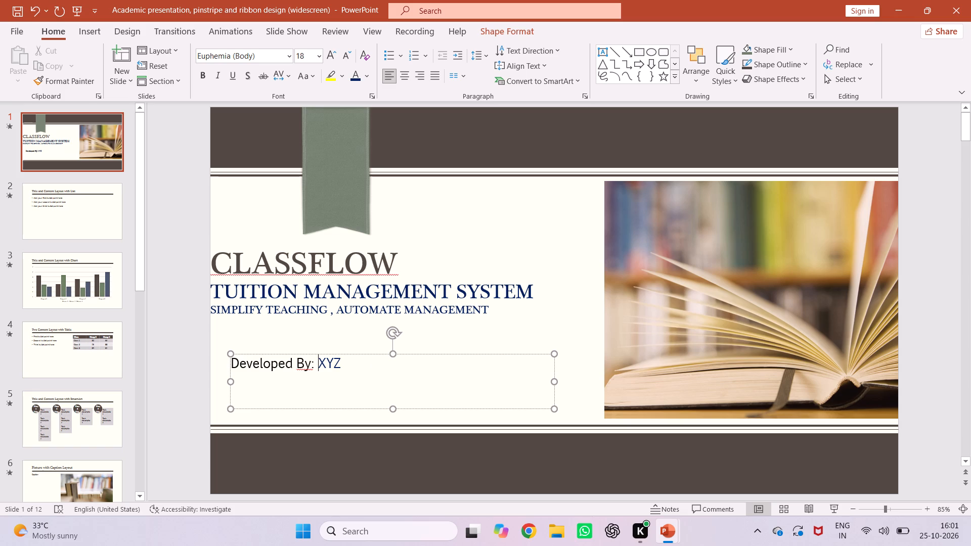
Add a second line reading "Cyber Security Department" below "Developed By: XYZ" in the subtitle box.
{"action": "left_click", "coordinate": [348, 362]}
{"action": "key", "text": "Return"}
{"action": "key", "text": "c"}
{"action": "key", "text": "BackSpace"}
{"action": "type", "text": "CYBER"}
{"action": "key", "text": "space"}
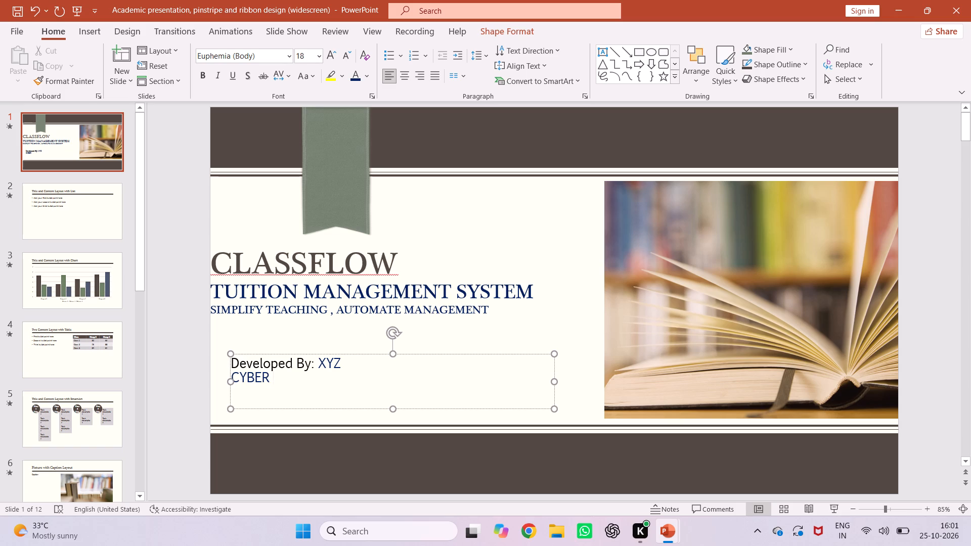
{"action": "key", "text": "s"}
{"action": "key", "text": "BackSpace"}
{"action": "key", "text": "BackSpace"}
{"action": "key", "text": "BackSpace"}
{"action": "key", "text": "BackSpace"}
{"action": "key", "text": "BackSpace"}
{"action": "key", "text": "BackSpace"}
{"action": "type", "text": "yber"}
{"action": "key", "text": "space"}
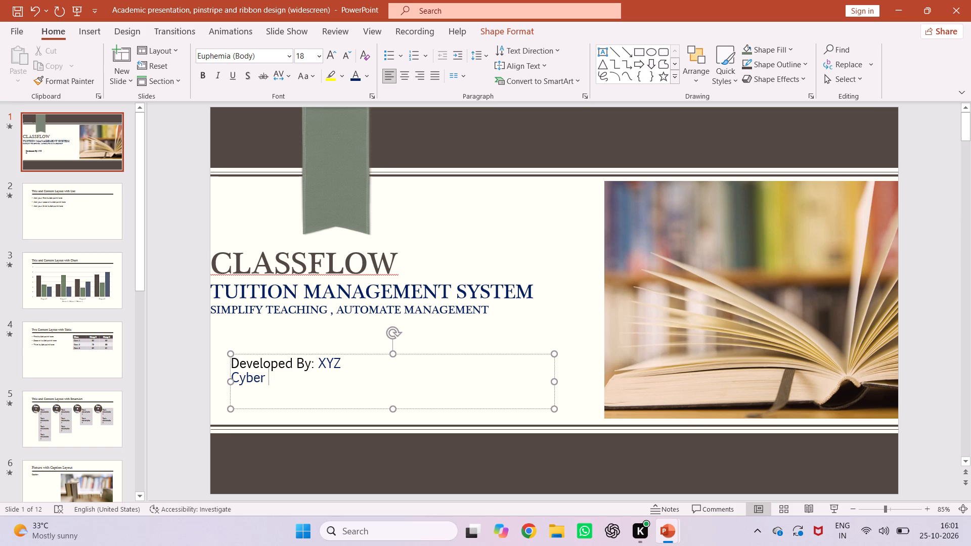
{"action": "key", "text": "s"}
{"action": "type", "text": "ecut"}
{"action": "key", "text": "BackSpace"}
{"action": "type", "text": "rity"}
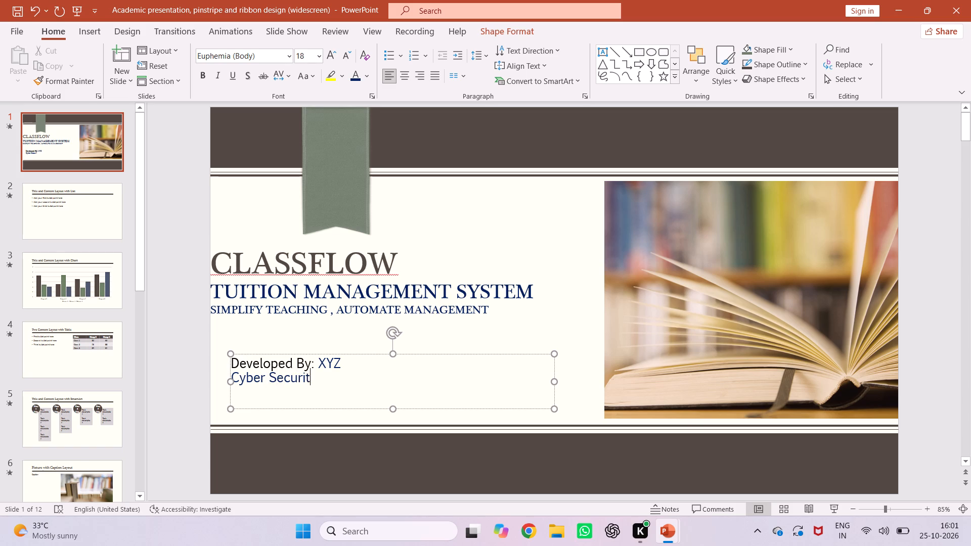
{"action": "key", "text": "space"}
{"action": "key", "text": "d"}
{"action": "type", "text": "epartment"}
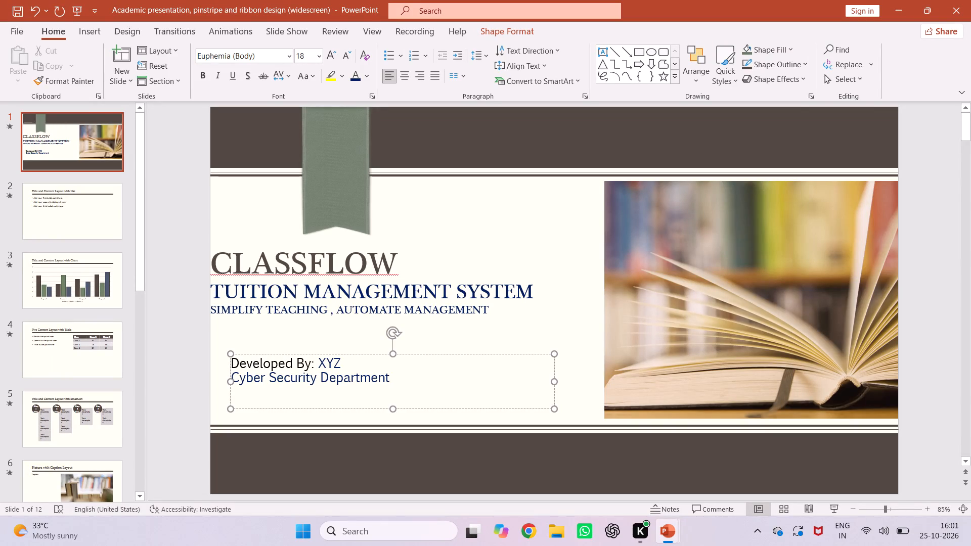
{"action": "key", "text": "Down"}
Move the subtitle box so its left edge lines up with the title text's left edge, then deselect it.
{"action": "left_click_drag", "start_coordinate": [229, 372], "coordinate": [212, 374]}
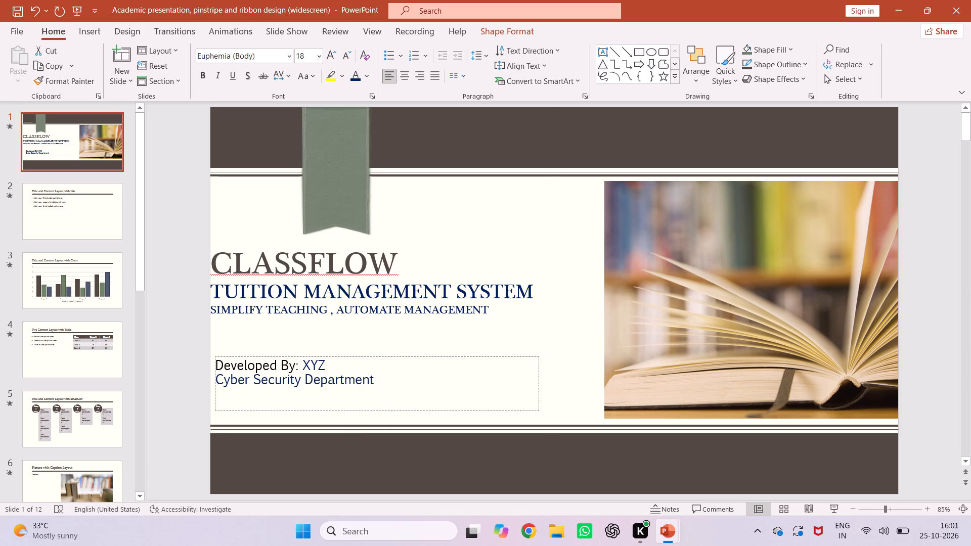
{"action": "left_click_drag", "start_coordinate": [212, 374], "coordinate": [205, 377]}
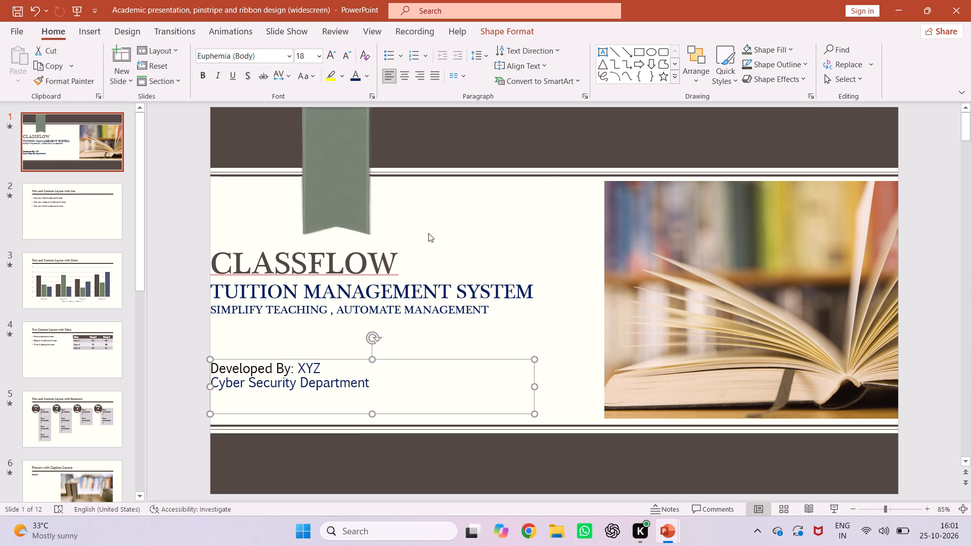
{"action": "left_click", "coordinate": [520, 178]}
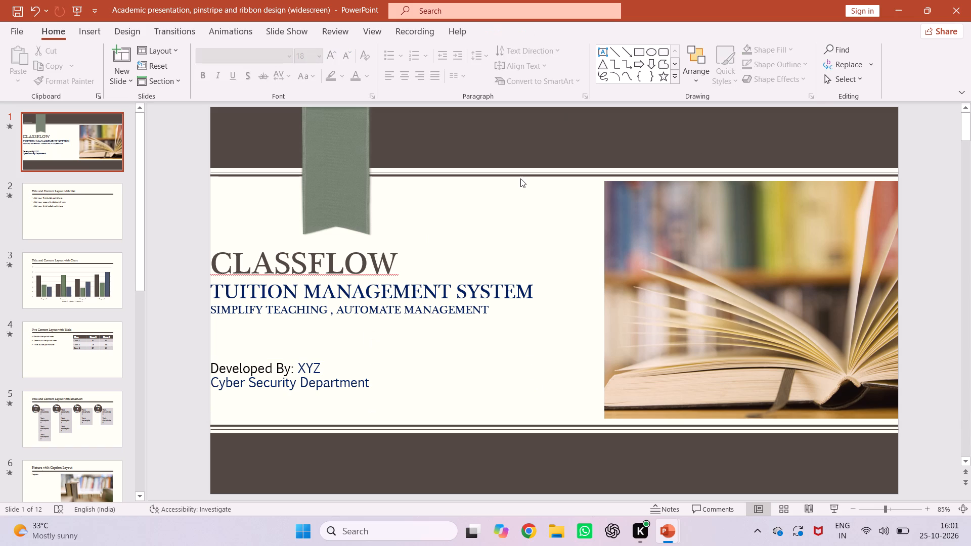
Replace slide 2's placeholder title with "PROBLEM STATEMENT".
{"action": "left_click", "coordinate": [85, 210]}
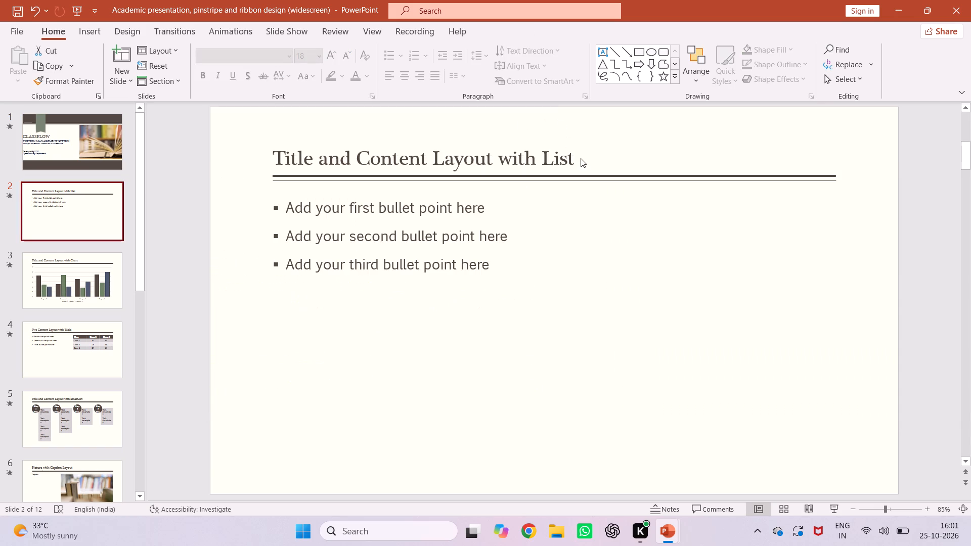
{"action": "left_click", "coordinate": [581, 158]}
{"action": "left_click", "coordinate": [581, 158]}
{"action": "left_click_drag", "start_coordinate": [581, 158], "coordinate": [521, 165]}
{"action": "left_click", "coordinate": [521, 165]}
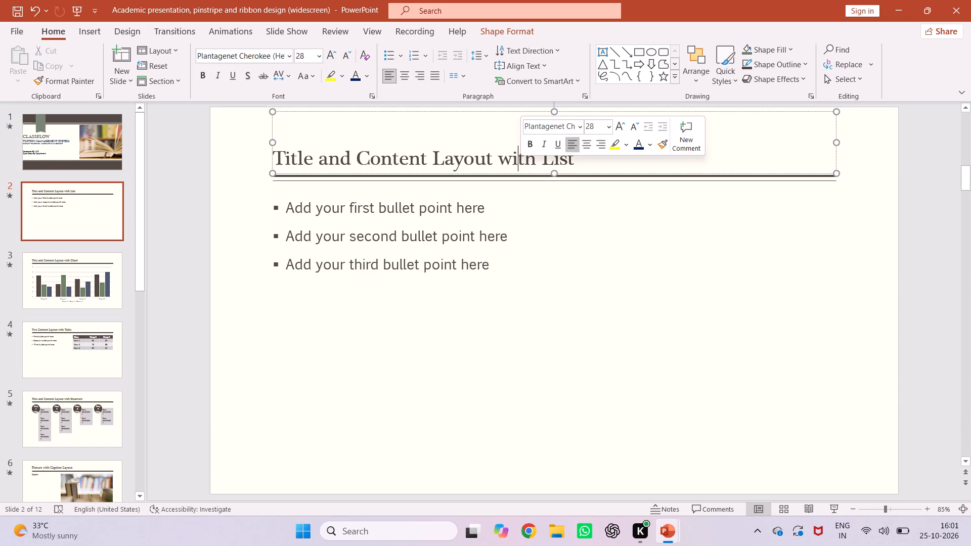
{"action": "left_click", "coordinate": [621, 163]}
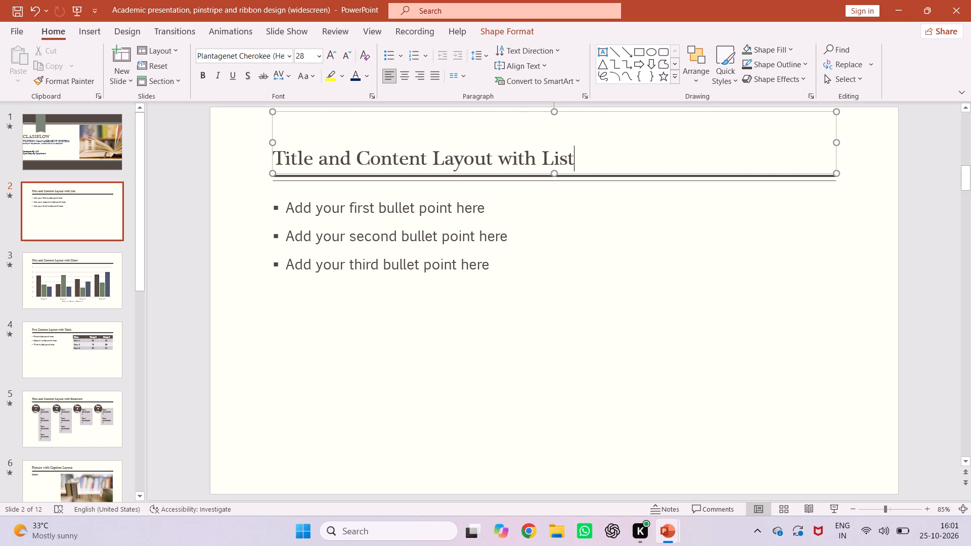
{"action": "key", "text": "BackSpace"}
{"action": "key", "text": "BackSpace"}
{"action": "key", "text": "BackSpace"}
{"action": "key", "text": "BackSpace"}
{"action": "key", "text": "BackSpace"}
{"action": "key", "text": "BackSpace"}
{"action": "key", "text": "BackSpace"}
{"action": "key", "text": "BackSpace"}
{"action": "key", "text": "BackSpace"}
{"action": "key", "text": "BackSpace"}
{"action": "key", "text": "BackSpace"}
{"action": "key", "text": "BackSpace"}
{"action": "key", "text": "BackSpace"}
{"action": "key", "text": "BackSpace"}
{"action": "key", "text": "BackSpace"}
{"action": "key", "text": "BackSpace"}
{"action": "key", "text": "BackSpace"}
{"action": "key", "text": "BackSpace"}
{"action": "key", "text": "BackSpace"}
{"action": "key", "text": "BackSpace"}
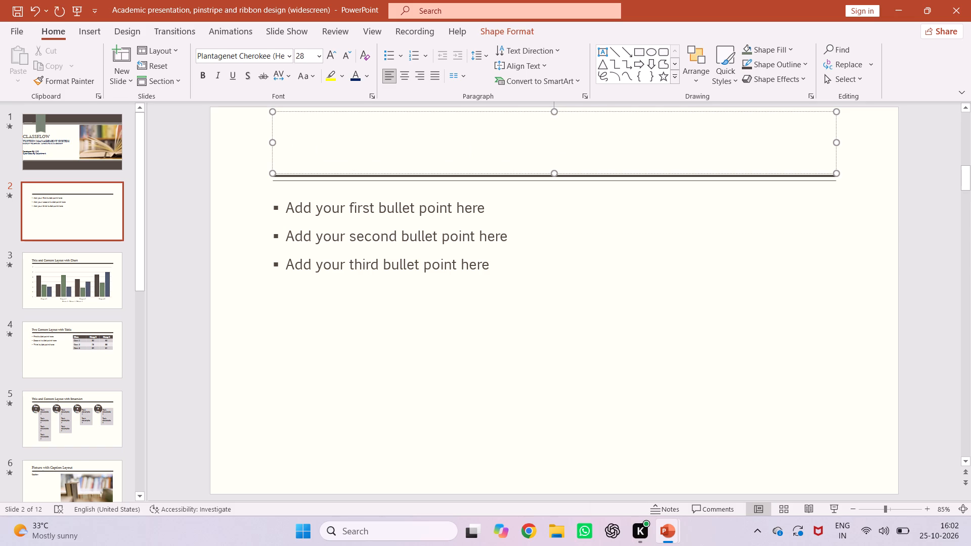
{"action": "type", "text": "PRO"}
{"action": "type", "text": "BLEM"}
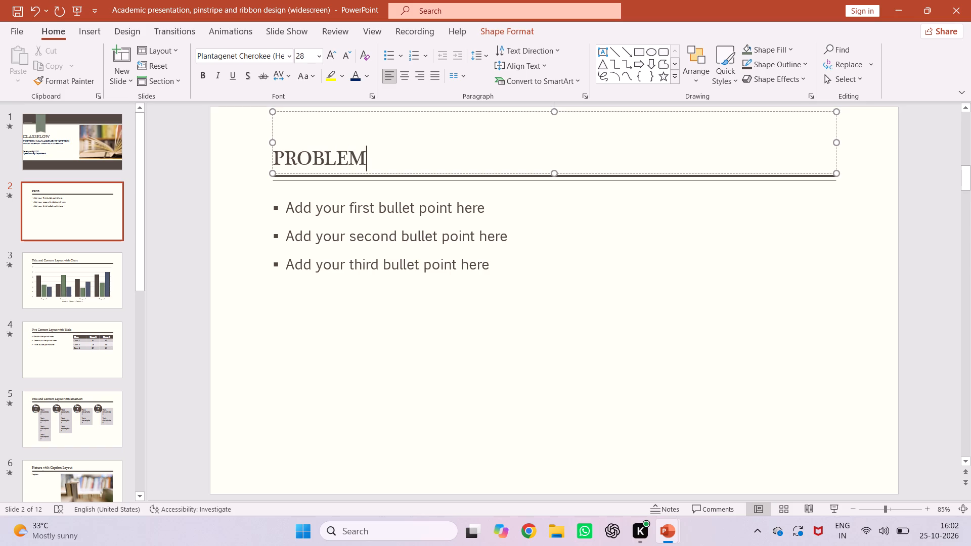
{"action": "key", "text": "space"}
{"action": "type", "text": "STAT"}
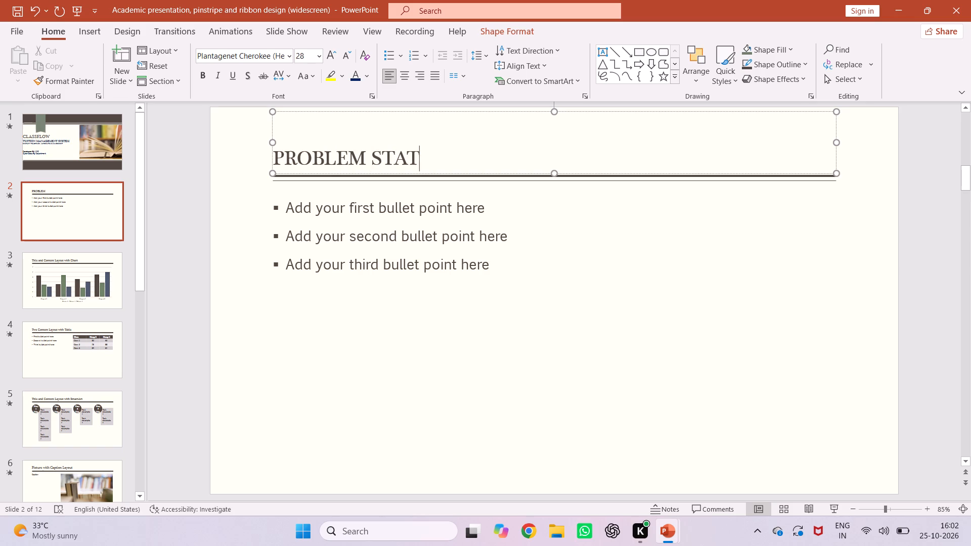
{"action": "type", "text": "EMN"}
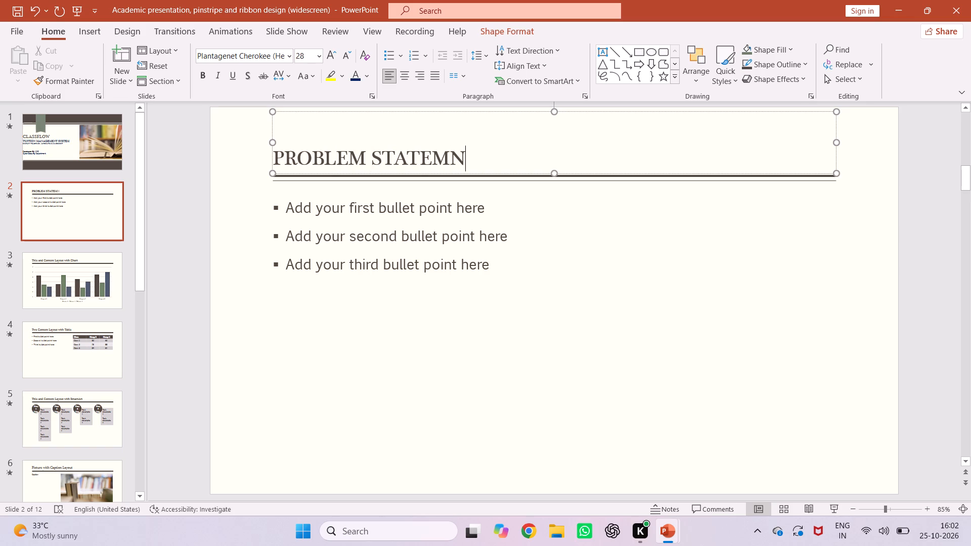
{"action": "key", "text": "BackSpace"}
{"action": "type", "text": "ENT"}
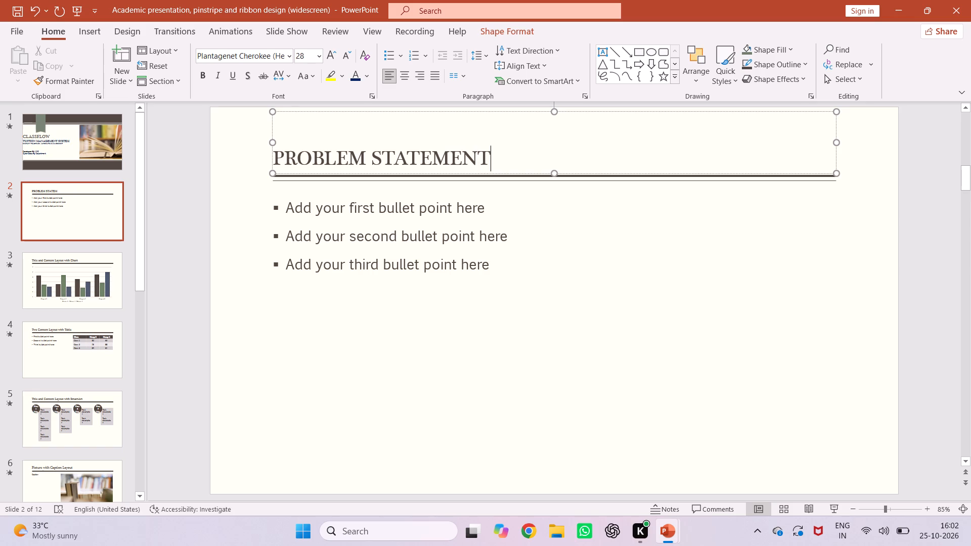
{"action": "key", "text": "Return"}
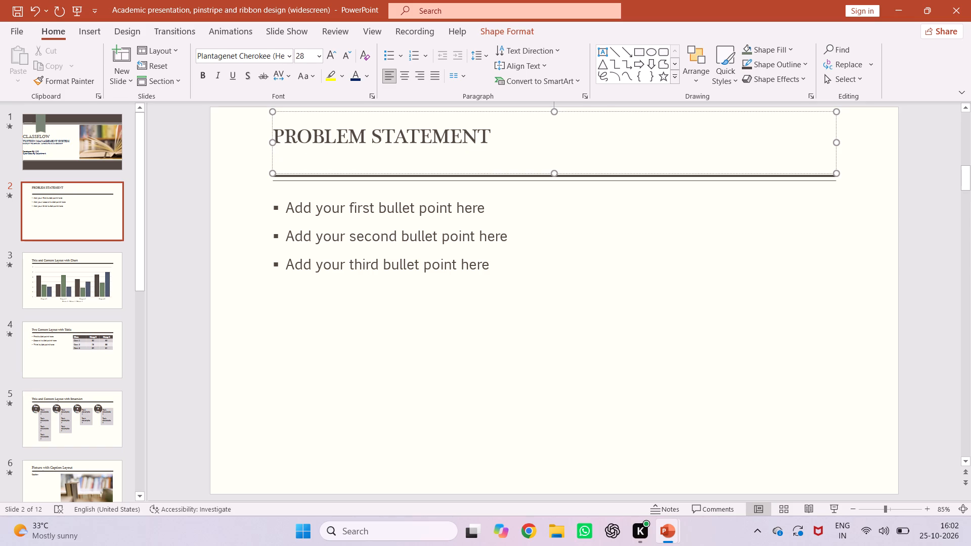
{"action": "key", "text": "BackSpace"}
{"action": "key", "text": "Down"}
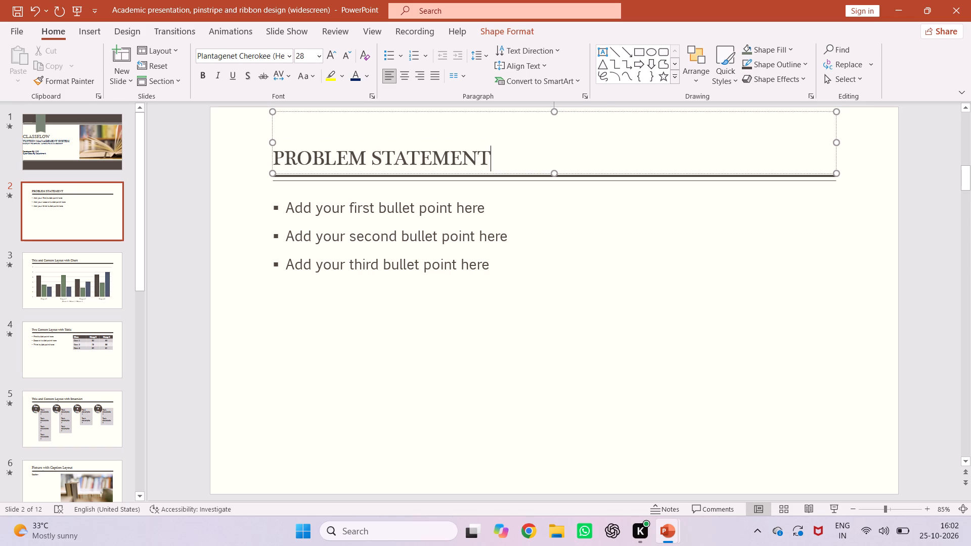
Delete the three placeholder bullet points from slide 2's body box, leaving it empty.
{"action": "left_click", "coordinate": [280, 213]}
{"action": "left_click", "coordinate": [280, 213]}
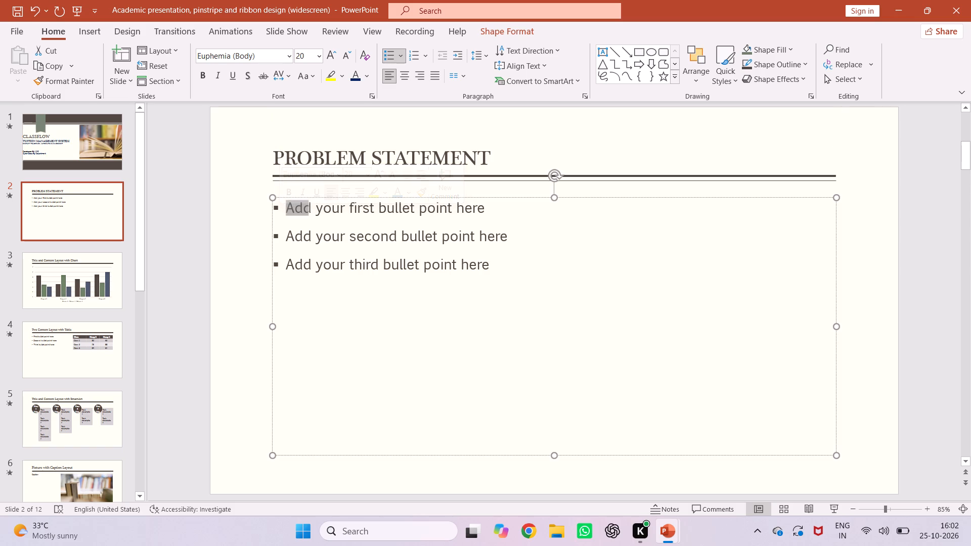
{"action": "left_click", "coordinate": [471, 247]}
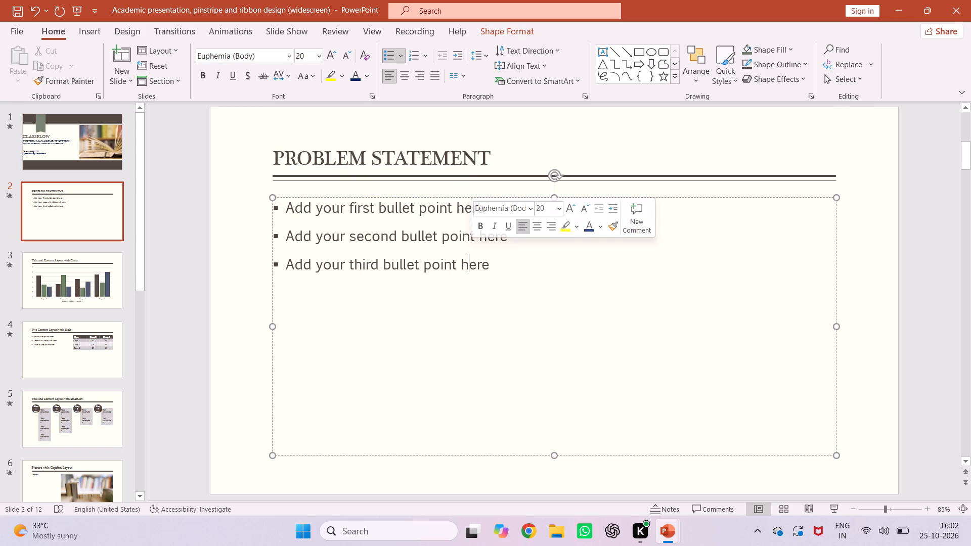
{"action": "left_click", "coordinate": [500, 266]}
{"action": "key", "text": "BackSpace"}
{"action": "key", "text": "BackSpace"}
{"action": "key", "text": "BackSpace"}
{"action": "key", "text": "BackSpace"}
{"action": "key", "text": "BackSpace"}
{"action": "key", "text": "BackSpace"}
{"action": "key", "text": "BackSpace"}
{"action": "key", "text": "BackSpace"}
{"action": "key", "text": "BackSpace"}
{"action": "key", "text": "BackSpace"}
{"action": "key", "text": "BackSpace"}
{"action": "key", "text": "BackSpace"}
{"action": "key", "text": "BackSpace"}
{"action": "key", "text": "BackSpace"}
{"action": "key", "text": "BackSpace"}
{"action": "key", "text": "BackSpace"}
{"action": "key", "text": "BackSpace"}
{"action": "key", "text": "BackSpace"}
{"action": "key", "text": "BackSpace"}
{"action": "key", "text": "BackSpace"}
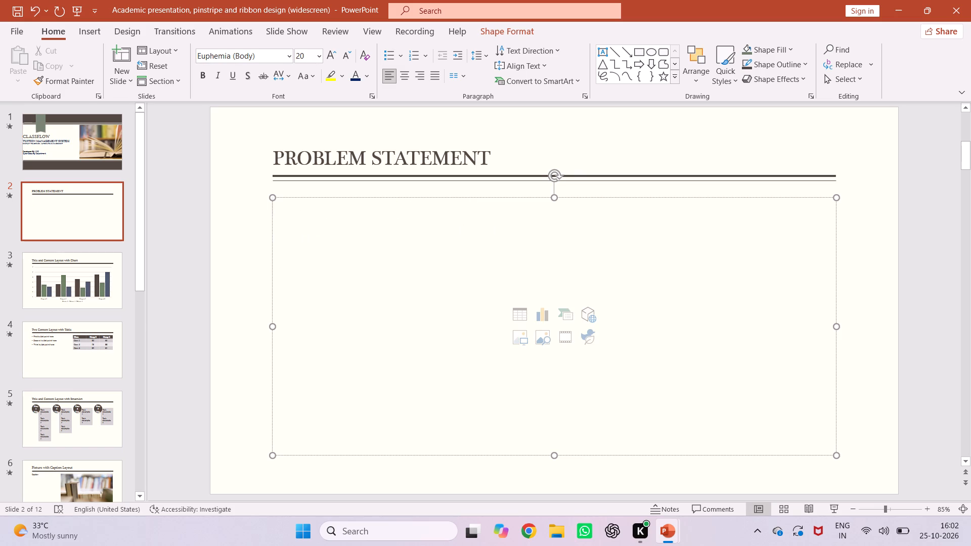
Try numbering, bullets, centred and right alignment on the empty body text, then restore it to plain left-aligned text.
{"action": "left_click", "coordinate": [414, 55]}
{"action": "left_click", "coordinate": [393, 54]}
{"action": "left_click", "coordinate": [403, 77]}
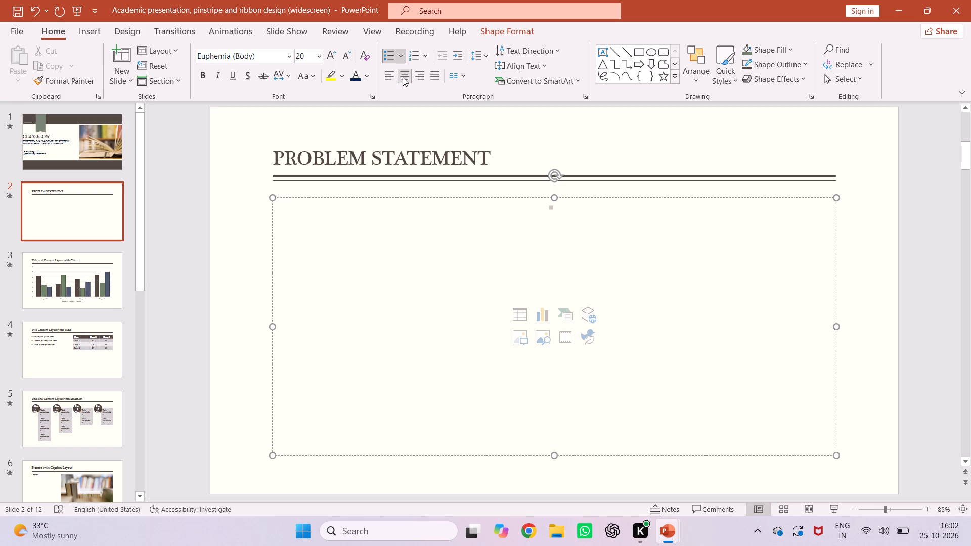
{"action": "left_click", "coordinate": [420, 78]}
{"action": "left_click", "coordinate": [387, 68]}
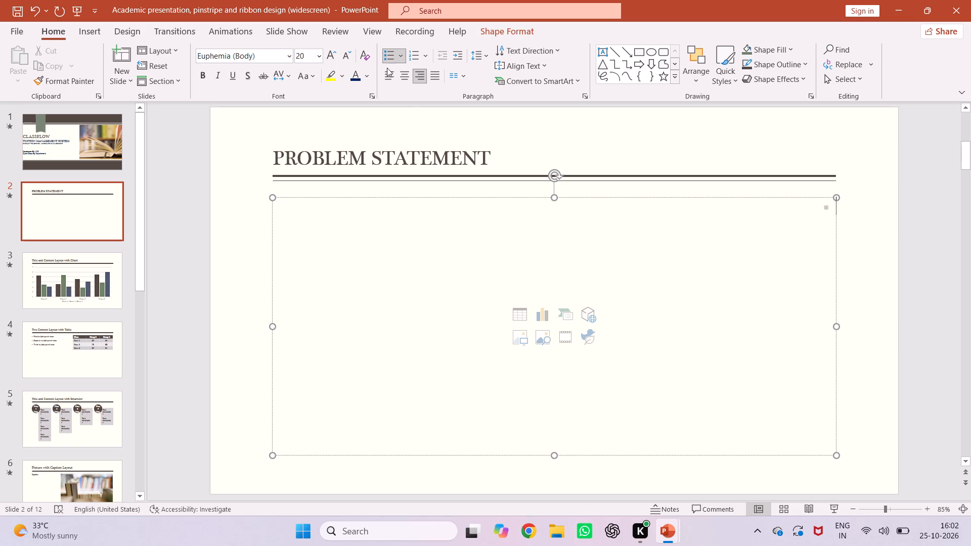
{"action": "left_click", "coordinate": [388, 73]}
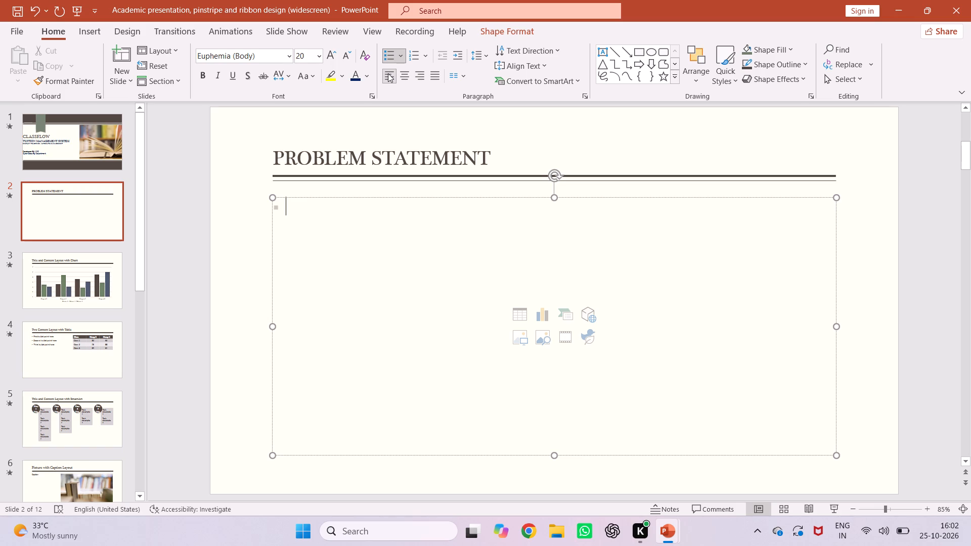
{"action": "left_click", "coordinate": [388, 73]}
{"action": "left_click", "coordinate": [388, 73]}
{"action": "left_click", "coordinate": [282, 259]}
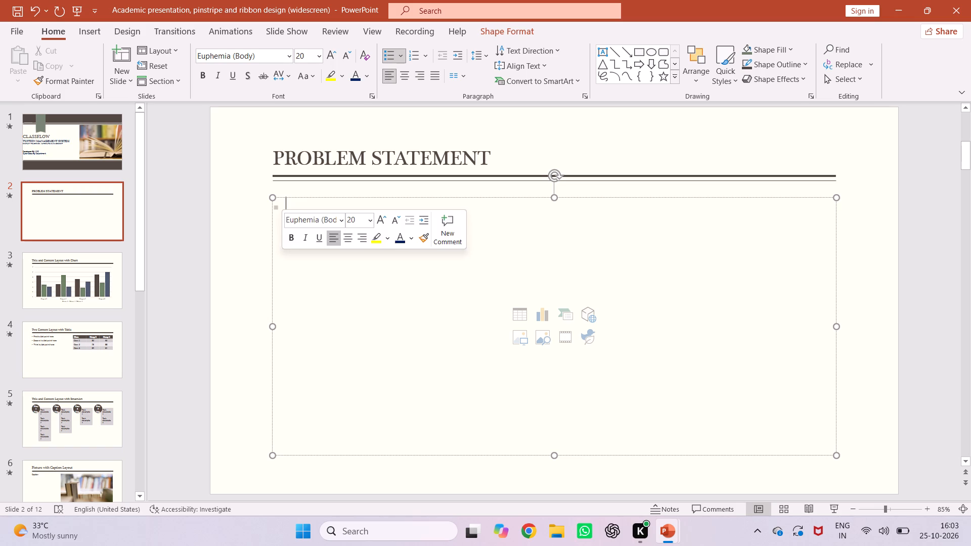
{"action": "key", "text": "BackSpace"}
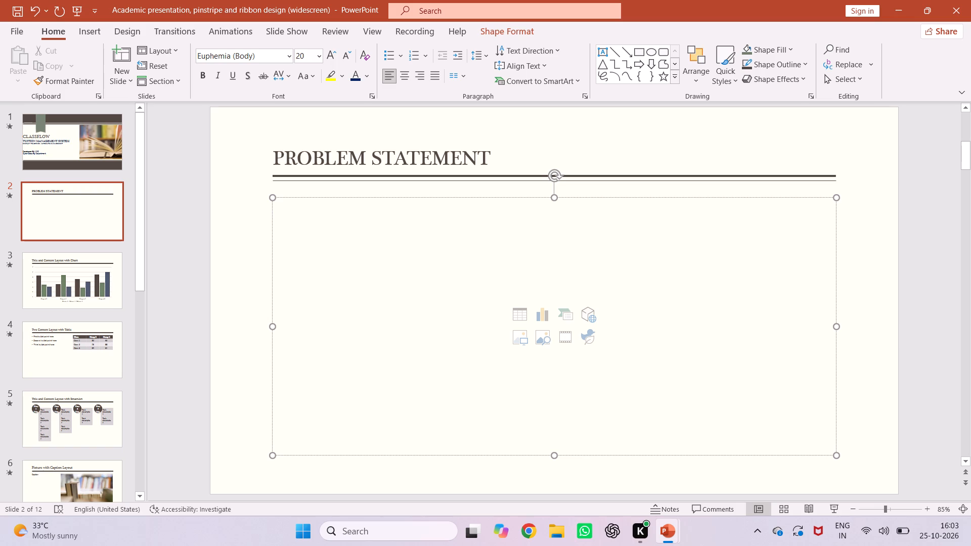
Enter "CHALLENGES" as the unbulleted first line of slide 2's body box and start a new line.
{"action": "type", "text": "CHALL"}
{"action": "type", "text": "ENGES"}
{"action": "key", "text": "Return"}
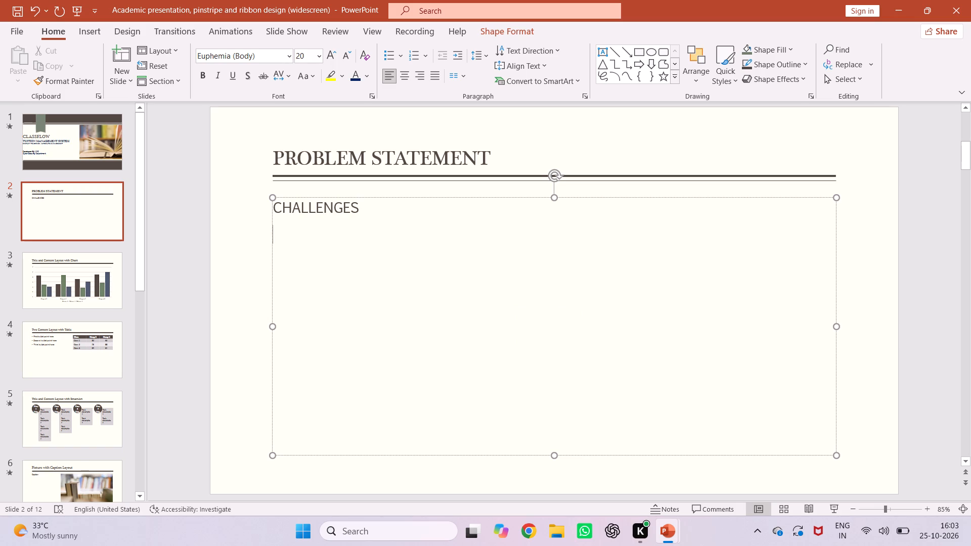
Start a numbered list on the empty line below "CHALLENGES".
{"action": "left_click", "coordinate": [388, 75]}
{"action": "left_click", "coordinate": [388, 75]}
{"action": "left_click", "coordinate": [293, 239]}
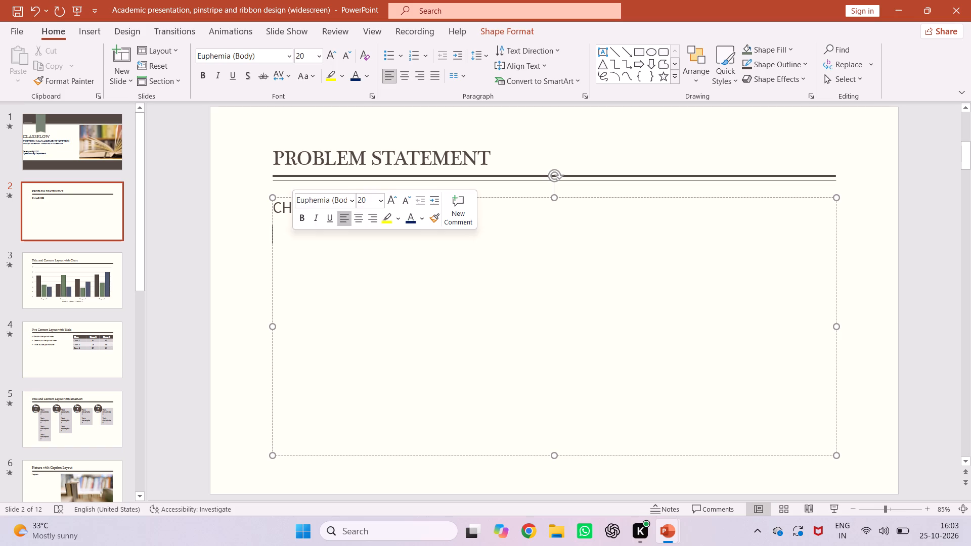
{"action": "left_click", "coordinate": [408, 66]}
{"action": "left_click", "coordinate": [410, 53]}
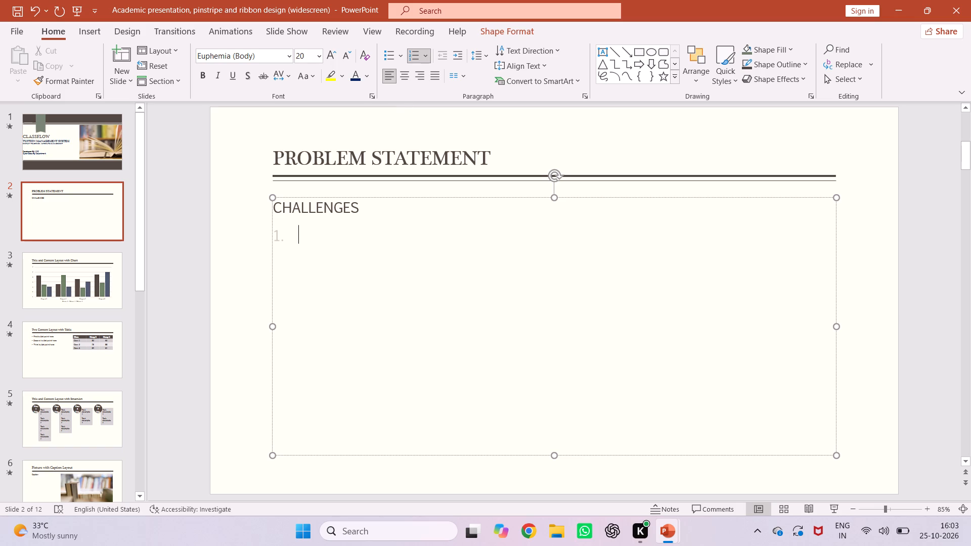
Try the first numbered item in capitals as "MANUAL FEE TRACKI", then erase it back to its initial "M".
{"action": "type", "text": "MANUAL"}
{"action": "key", "text": "space"}
{"action": "type", "text": "GR"}
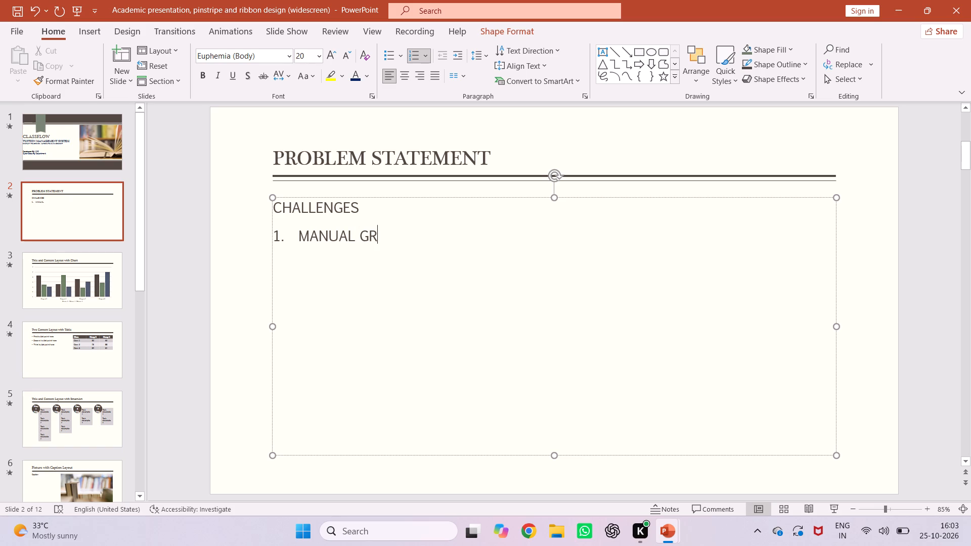
{"action": "key", "text": "BackSpace"}
{"action": "key", "text": "BackSpace"}
{"action": "key", "text": "f"}
{"action": "key", "text": "r"}
{"action": "key", "text": "BackSpace"}
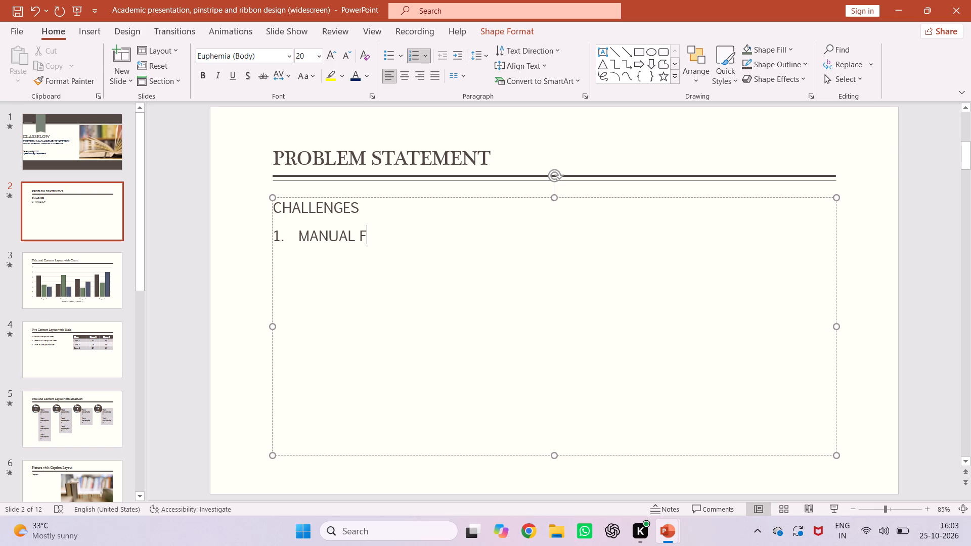
{"action": "type", "text": "EE"}
{"action": "key", "text": "space"}
{"action": "type", "text": "TR"}
{"action": "type", "text": "ACKI"}
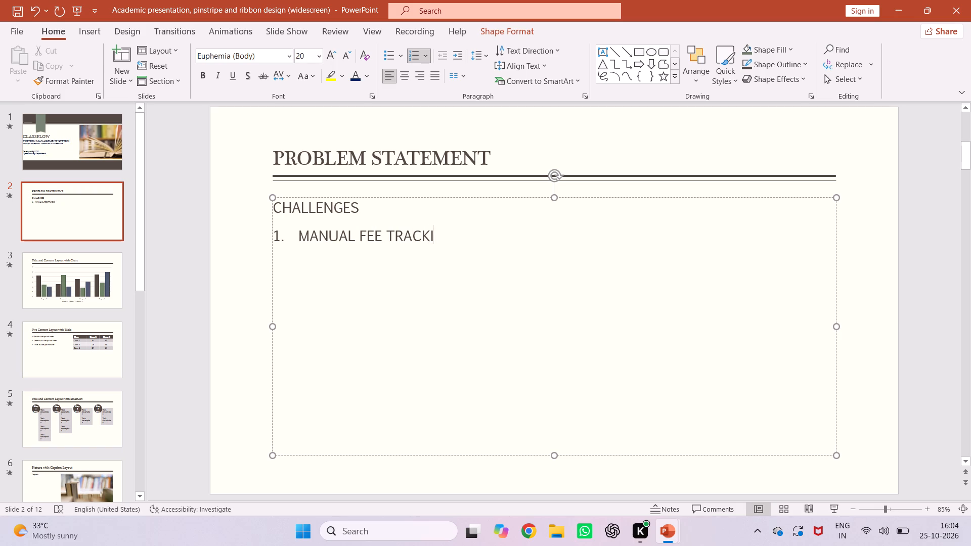
{"action": "key", "text": "BackSpace"}
{"action": "key", "text": "BackSpace"}
{"action": "key", "text": "BackSpace"}
{"action": "key", "text": "BackSpace"}
{"action": "key", "text": "BackSpace"}
{"action": "key", "text": "BackSpace"}
{"action": "key", "text": "BackSpace"}
{"action": "key", "text": "BackSpace"}
{"action": "key", "text": "BackSpace"}
{"action": "key", "text": "BackSpace"}
{"action": "key", "text": "BackSpace"}
{"action": "key", "text": "BackSpace"}
{"action": "key", "text": "BackSpace"}
{"action": "key", "text": "BackSpace"}
{"action": "key", "text": "BackSpace"}
{"action": "key", "text": "BackSpace"}
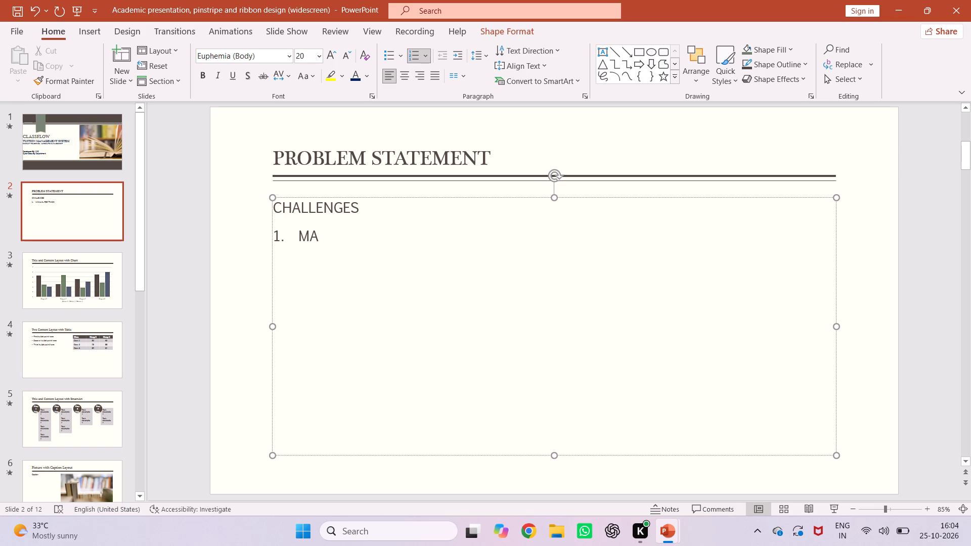
Complete the first numbered item in sentence case as "Manual free tracking" and start the second item.
{"action": "key", "text": "a"}
{"action": "type", "text": "nual"}
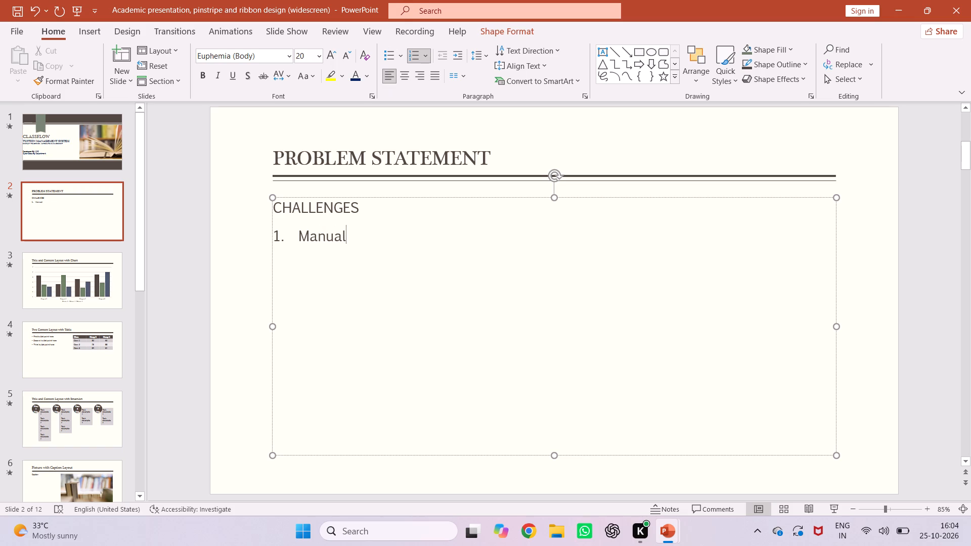
{"action": "type", "text": "fre"}
{"action": "key", "text": "BackSpace"}
{"action": "key", "text": "BackSpace"}
{"action": "key", "text": "BackSpace"}
{"action": "key", "text": "space"}
{"action": "type", "text": "fr"}
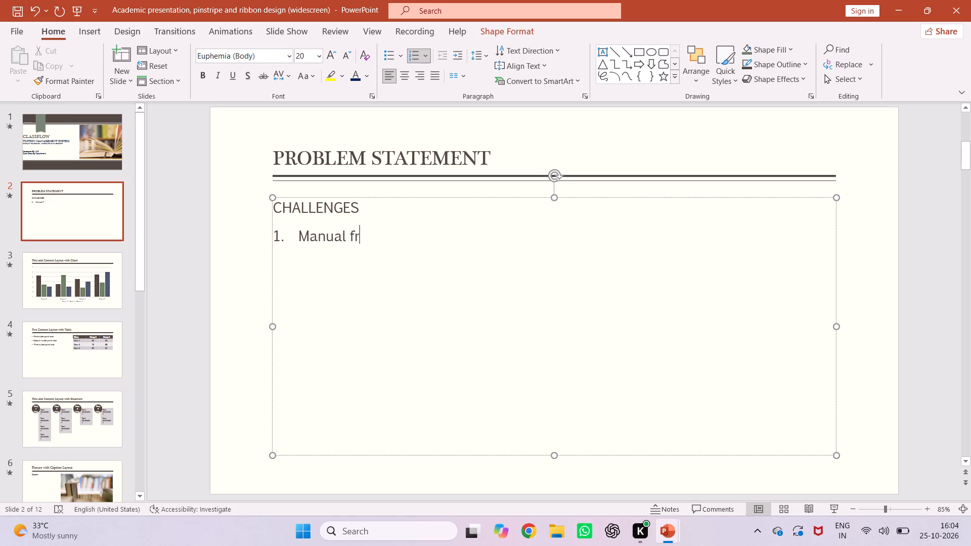
{"action": "key", "text": "BackSpace"}
{"action": "type", "text": "ee"}
{"action": "key", "text": "space"}
{"action": "key", "text": "BackSpace"}
{"action": "key", "text": "BackSpace"}
{"action": "key", "text": "BackSpace"}
{"action": "key", "text": "BackSpace"}
{"action": "type", "text": "free"}
{"action": "key", "text": "space"}
{"action": "key", "text": "space"}
{"action": "key", "text": "BackSpace"}
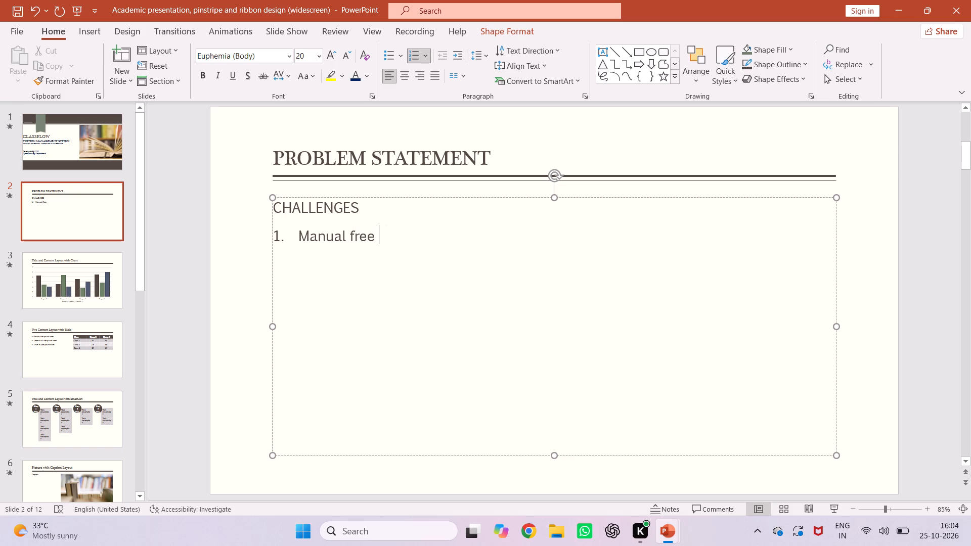
{"action": "type", "text": "tracking"}
{"action": "key", "text": "Return"}
Enter "Lost students record" as the second numbered challenge and start the third item.
{"action": "type", "text": "losy"}
{"action": "key", "text": "BackSpace"}
{"action": "type", "text": "t studen"}
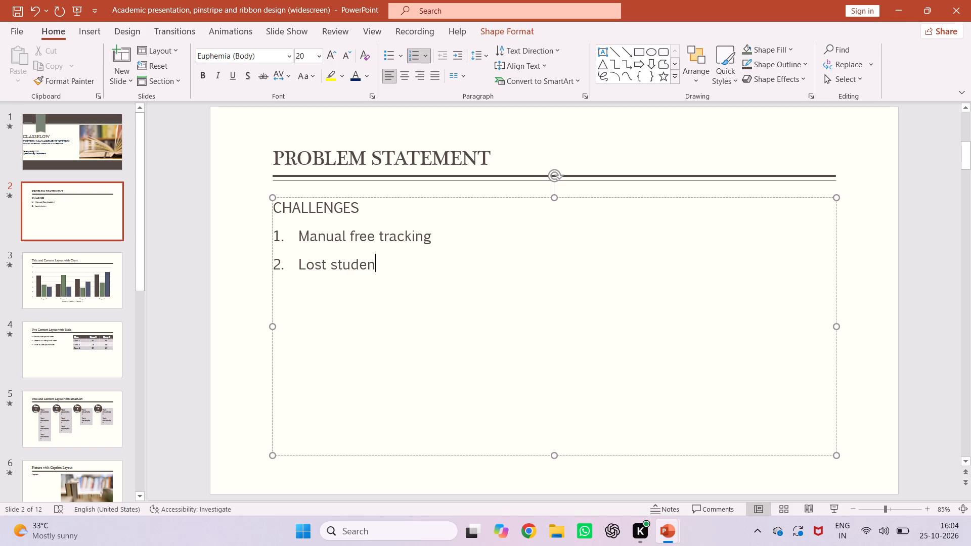
{"action": "key", "text": "BackSpace"}
{"action": "key", "text": "BackSpace"}
{"action": "key", "text": "e"}
{"action": "type", "text": "ntsb"}
{"action": "key", "text": "BackSpace"}
{"action": "key", "text": "space"}
{"action": "type", "text": "record"}
{"action": "key", "text": "Return"}
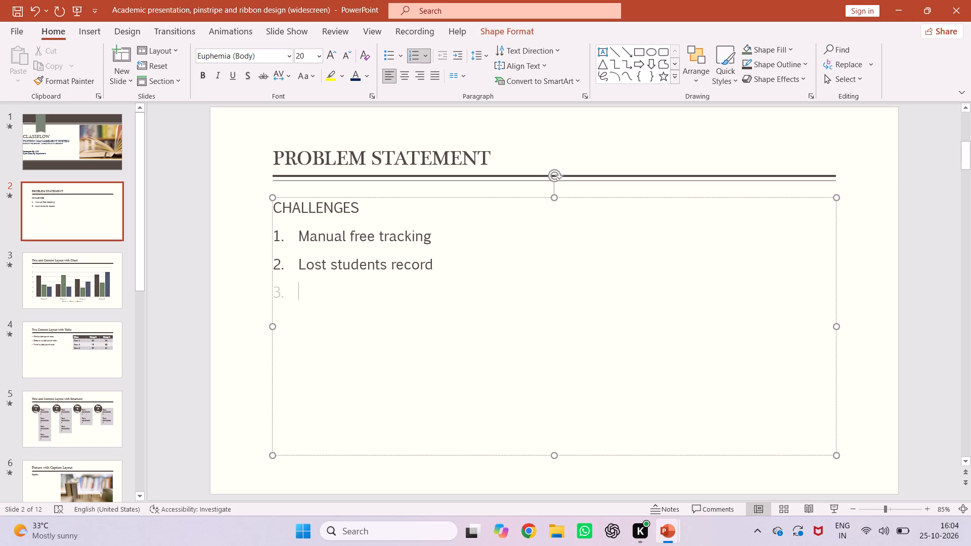
Enter "Difficult batch arrangement" as the third numbered challenge.
{"action": "type", "text": "di"}
{"action": "key", "text": "BackSpace"}
{"action": "key", "text": "BackSpace"}
{"action": "type", "text": "ifficult"}
{"action": "key", "text": "space"}
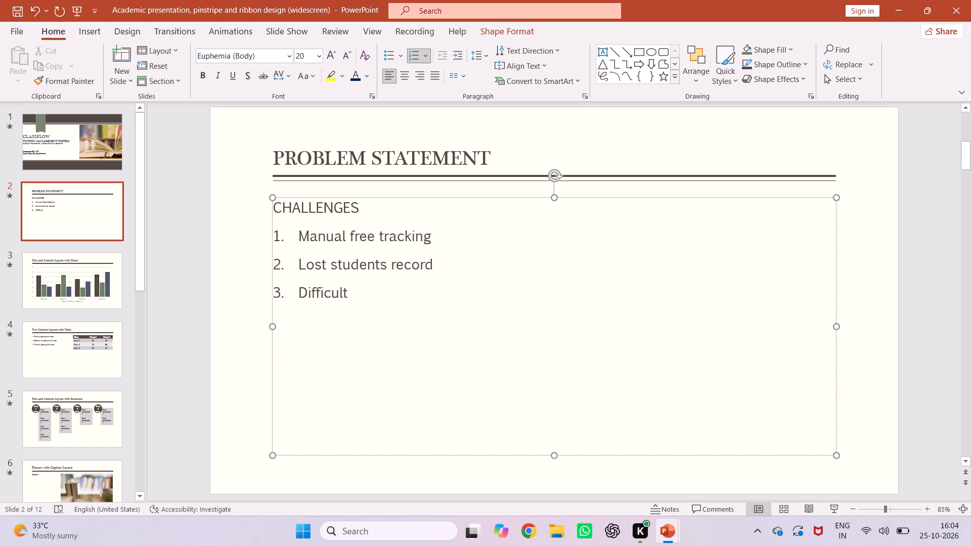
{"action": "type", "text": "batch arra"}
{"action": "type", "text": "ngemen"}
{"action": "key", "text": "t"}
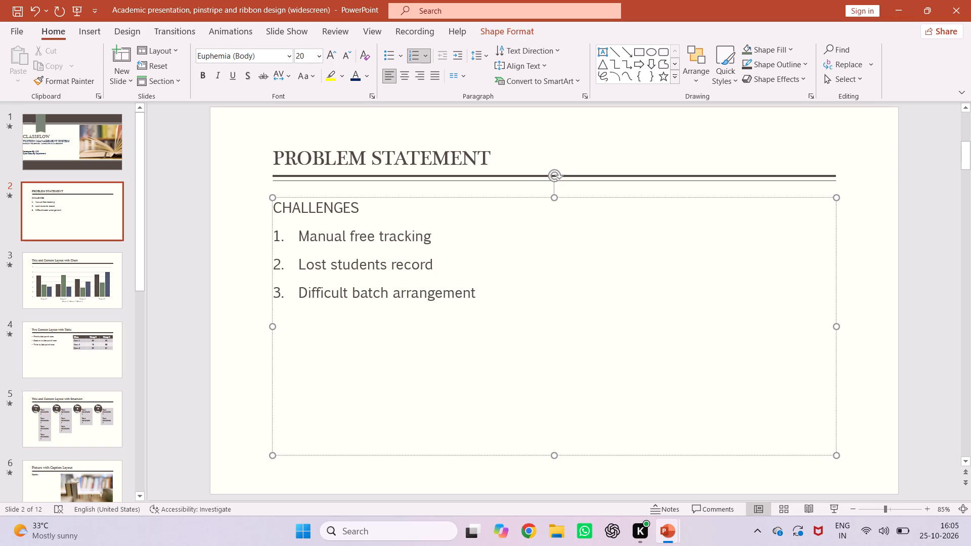
Replace the word "arrangement" with "management" in the third challenge and start the fourth item.
{"action": "key", "text": "Left"}
{"action": "key", "text": "Left"}
{"action": "key", "text": "Left"}
{"action": "key", "text": "Right"}
{"action": "key", "text": "Right"}
{"action": "key", "text": "Right"}
{"action": "key", "text": "BackSpace"}
{"action": "key", "text": "BackSpace"}
{"action": "key", "text": "BackSpace"}
{"action": "key", "text": "BackSpace"}
{"action": "key", "text": "BackSpace"}
{"action": "key", "text": "BackSpace"}
{"action": "key", "text": "BackSpace"}
{"action": "key", "text": "BackSpace"}
{"action": "key", "text": "BackSpace"}
{"action": "key", "text": "BackSpace"}
{"action": "key", "text": "BackSpace"}
{"action": "type", "text": "management"}
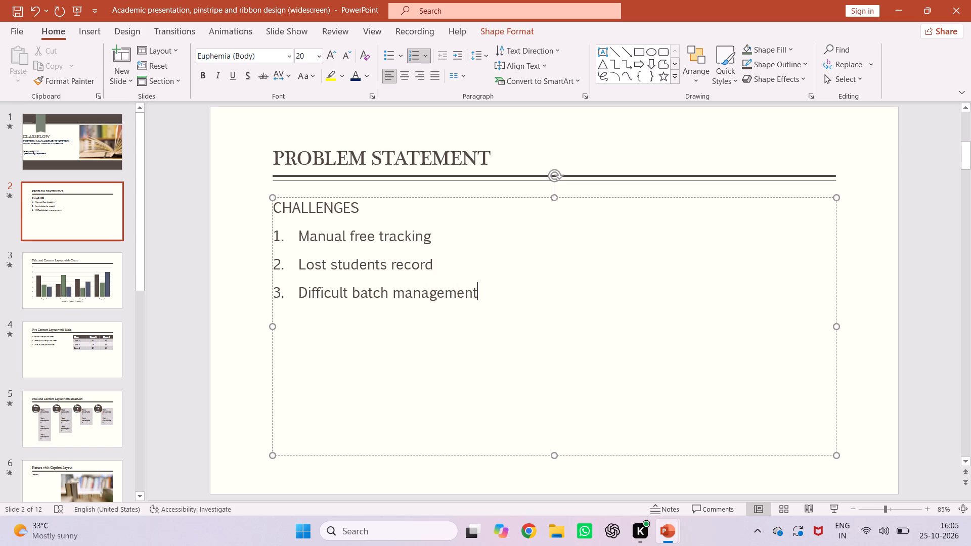
{"action": "key", "text": "Return"}
Enter "No real-time reports" as the fourth numbered challenge and start the fifth item.
{"action": "type", "text": "no real"}
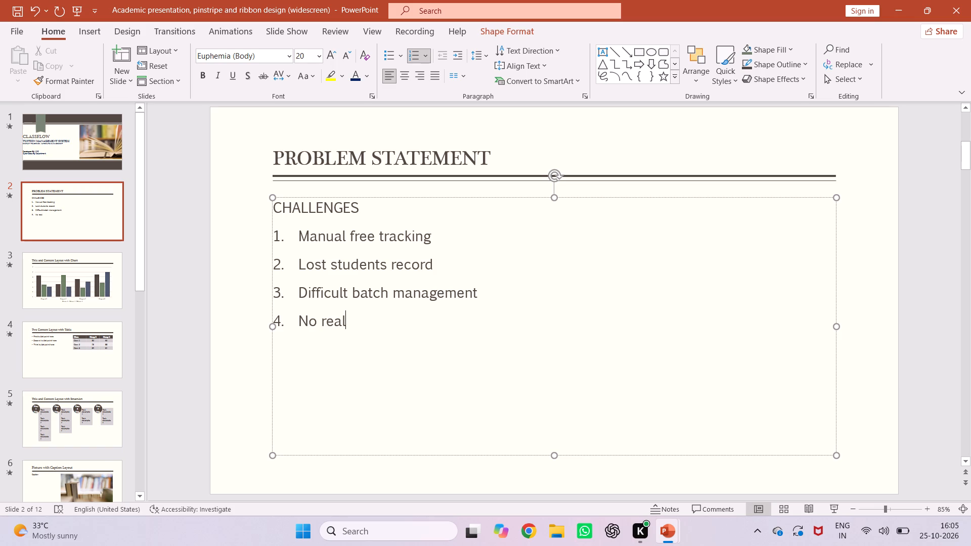
{"action": "key", "text": "asterisk"}
{"action": "key", "text": "BackSpace"}
{"action": "key", "text": "minus"}
{"action": "type", "text": "time"}
{"action": "key", "text": "space"}
{"action": "type", "text": "reports"}
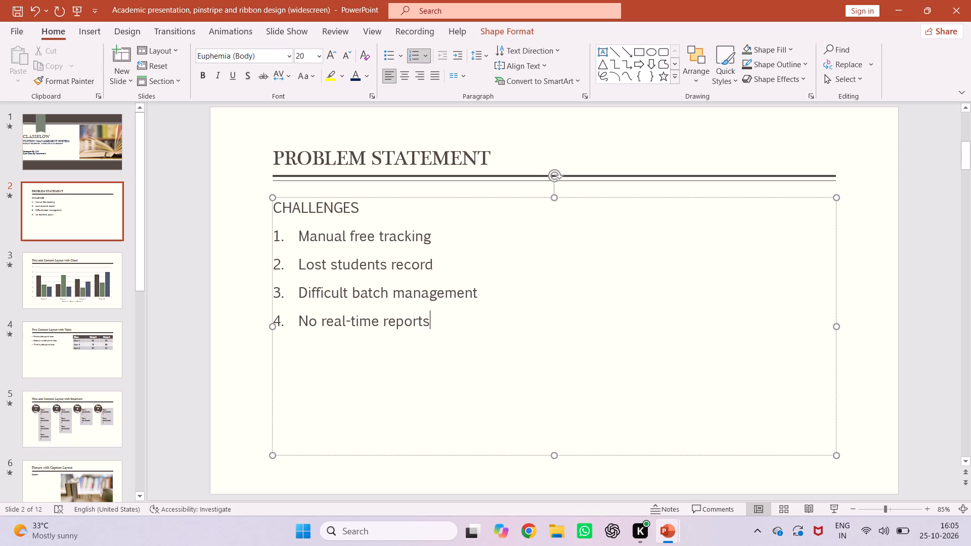
{"action": "key", "text": "Return"}
Enter "Time-consuming receipt generation" as the fifth numbered challenge and start the sixth item.
{"action": "type", "text": "time"}
{"action": "key", "text": "space"}
{"action": "key", "text": "BackSpace"}
{"action": "key", "text": "minus"}
{"action": "type", "text": "consuminf"}
{"action": "key", "text": "BackSpace"}
{"action": "type", "text": "g"}
{"action": "key", "text": "space"}
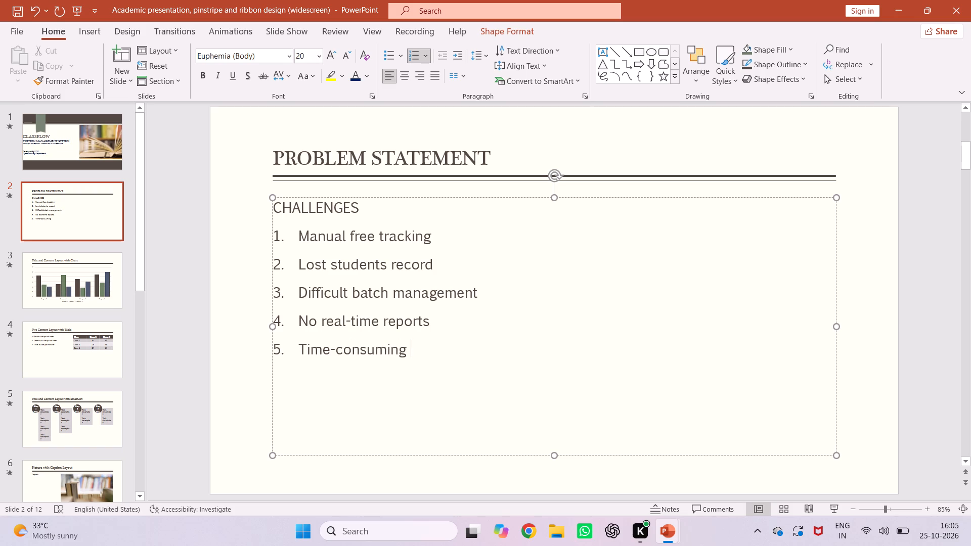
{"action": "type", "text": "receipt"}
{"action": "key", "text": "space"}
{"action": "key", "text": "g"}
{"action": "type", "text": "enera"}
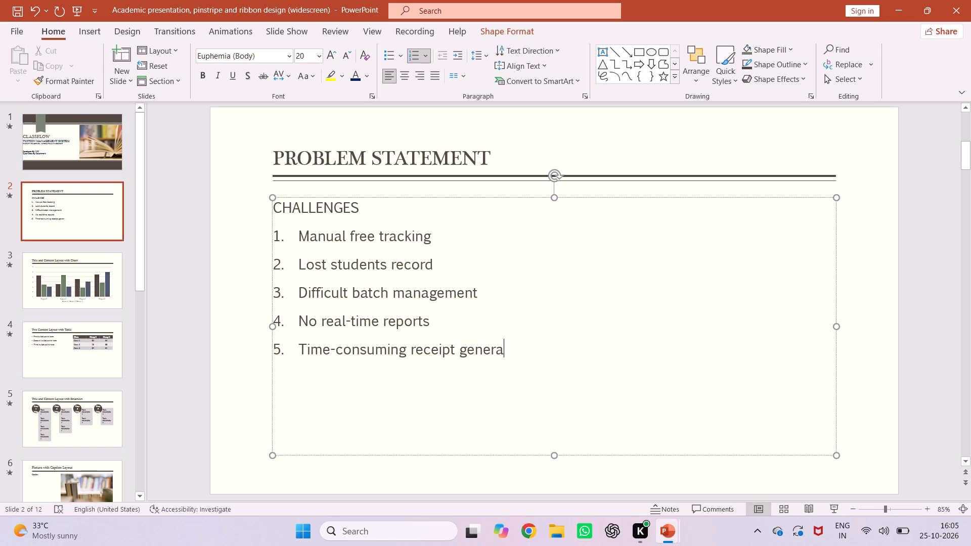
{"action": "type", "text": "tion"}
{"action": "key", "text": "Return"}
Enter "No centralized system" as the sixth numbered challenge.
{"action": "type", "text": "no"}
{"action": "key", "text": "space"}
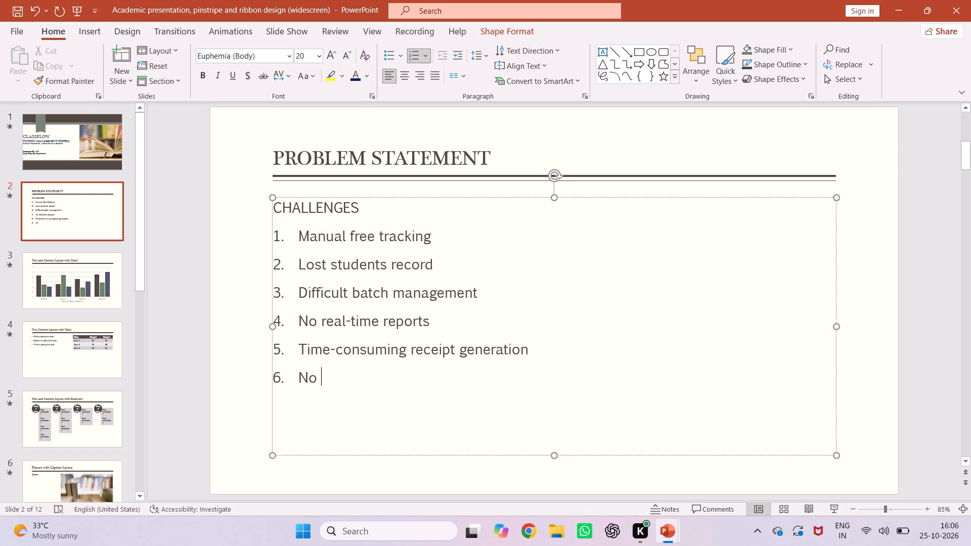
{"action": "type", "text": "centra"}
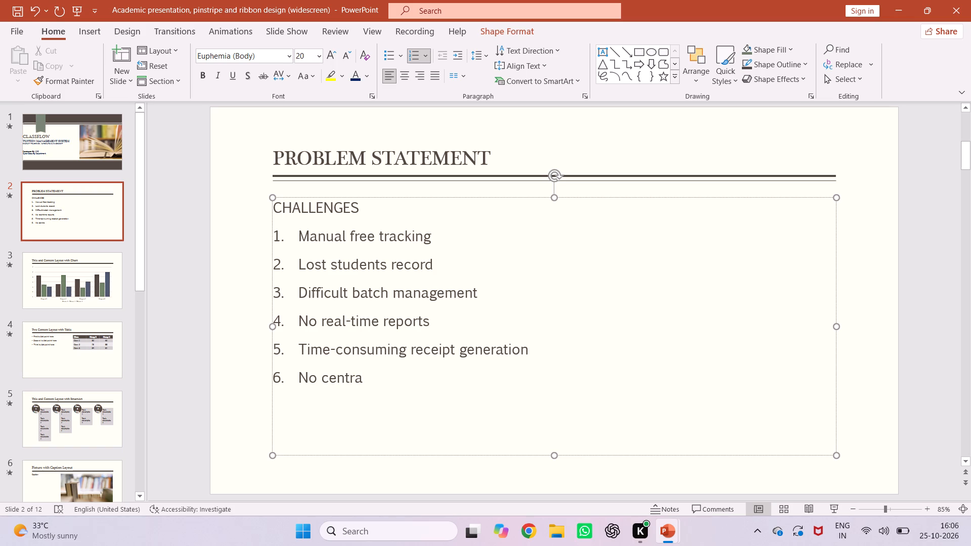
{"action": "type", "text": "li"}
{"action": "type", "text": "zed"}
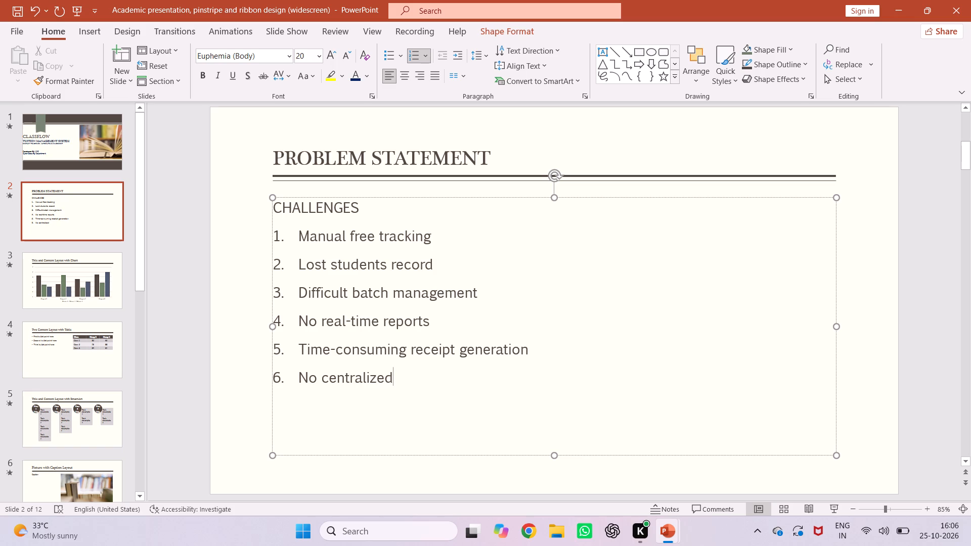
{"action": "key", "text": "space"}
{"action": "type", "text": "system"}
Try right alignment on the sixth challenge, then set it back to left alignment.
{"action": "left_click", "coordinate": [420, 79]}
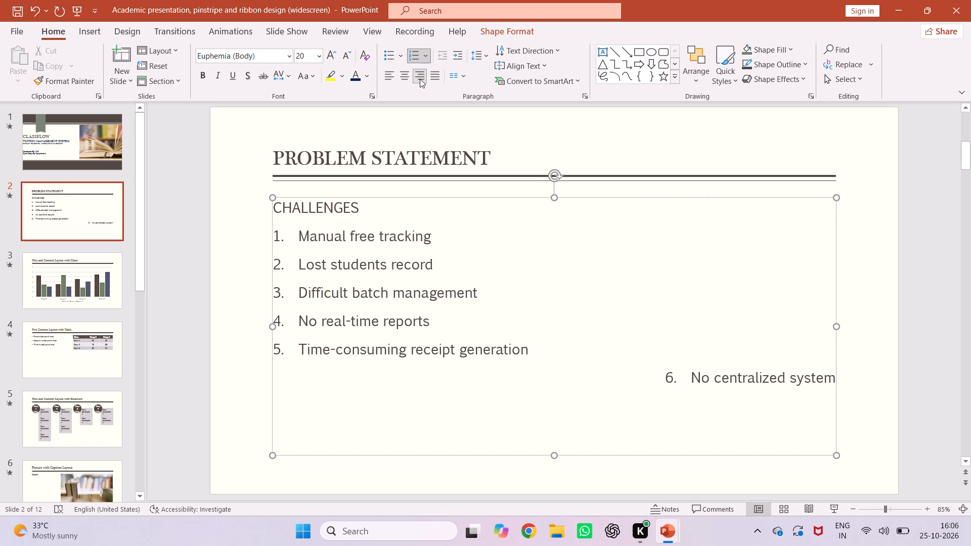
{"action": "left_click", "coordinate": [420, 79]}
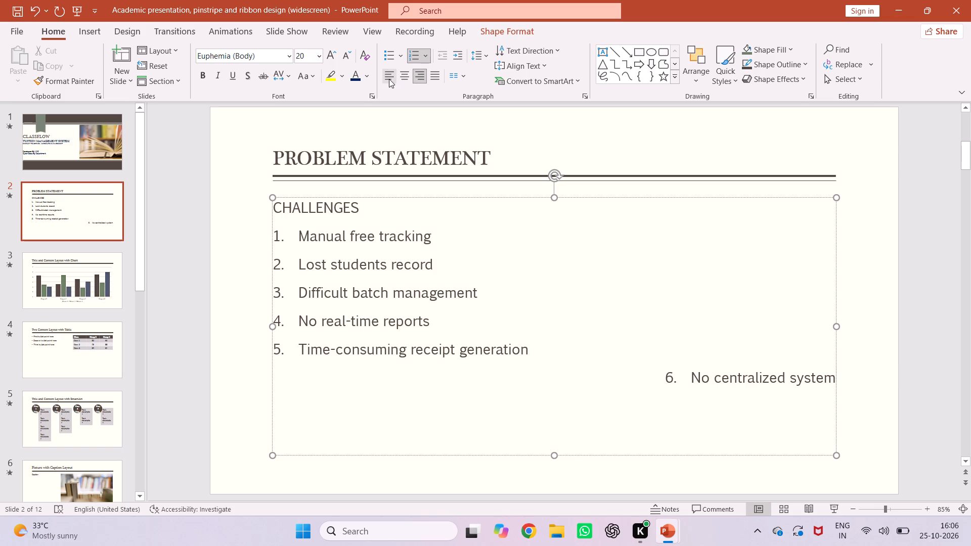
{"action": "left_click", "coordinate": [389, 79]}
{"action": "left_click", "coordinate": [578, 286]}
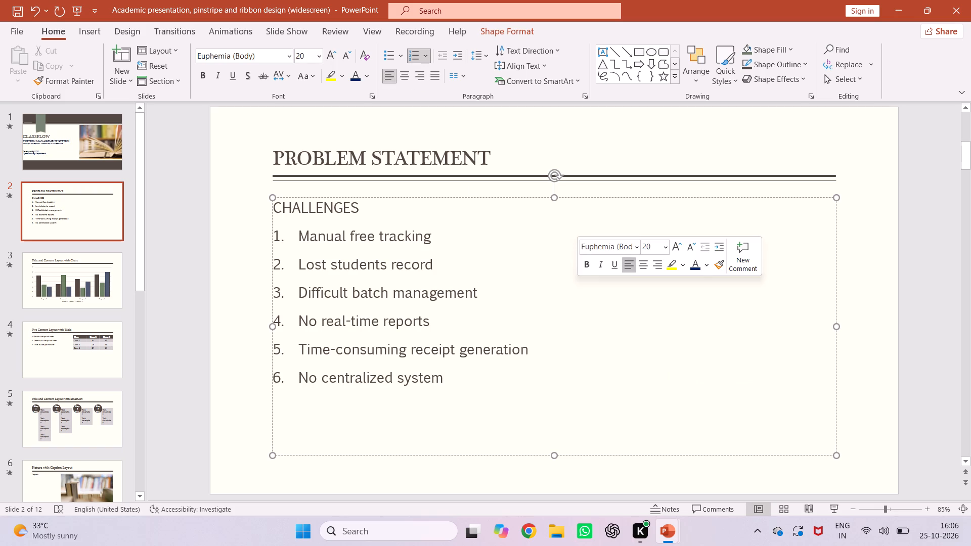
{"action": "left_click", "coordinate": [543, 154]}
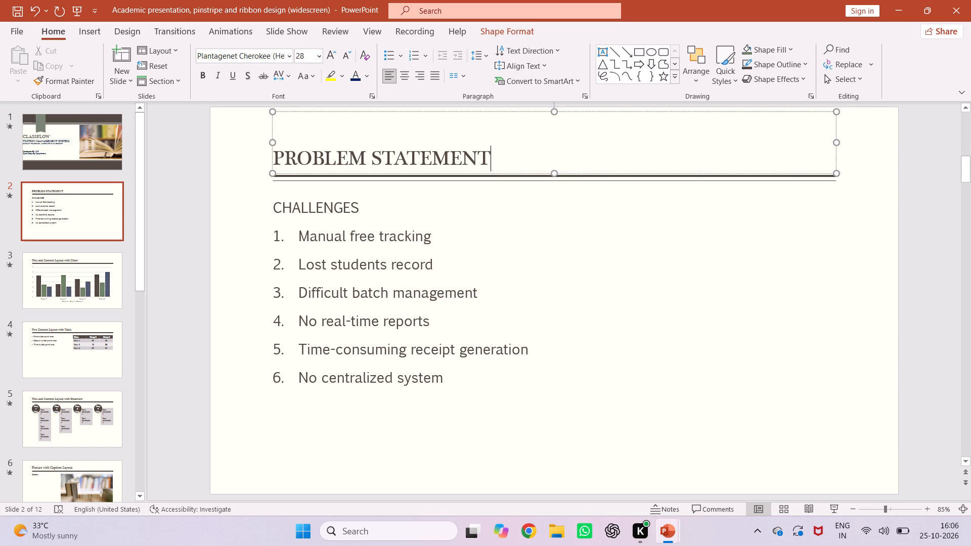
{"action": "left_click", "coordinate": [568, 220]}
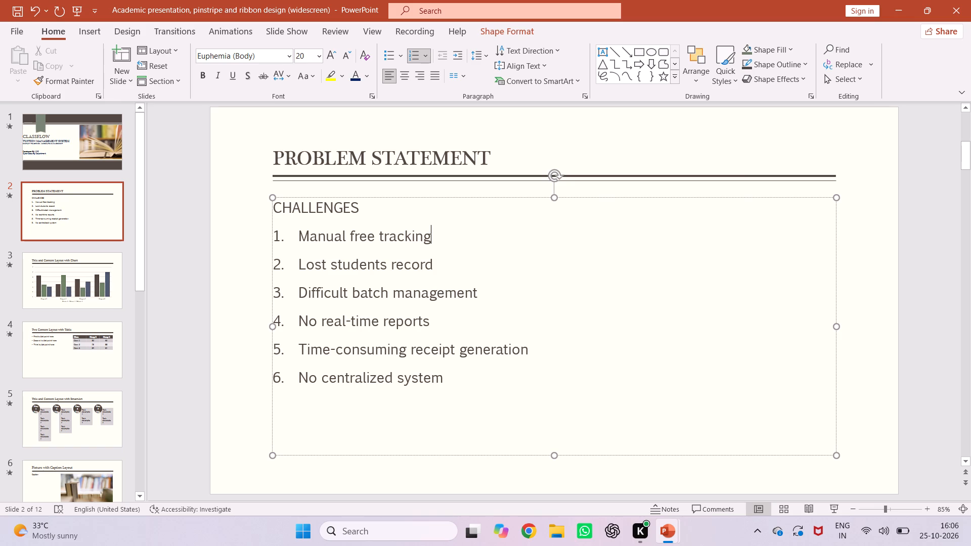
Look through the presentation's slides to the last one, then return to the chart slide after the problem statement.
{"action": "left_click", "coordinate": [241, 156]}
{"action": "scroll", "coordinate": [241, 156], "scroll_direction": "down", "scroll_amount": 1}
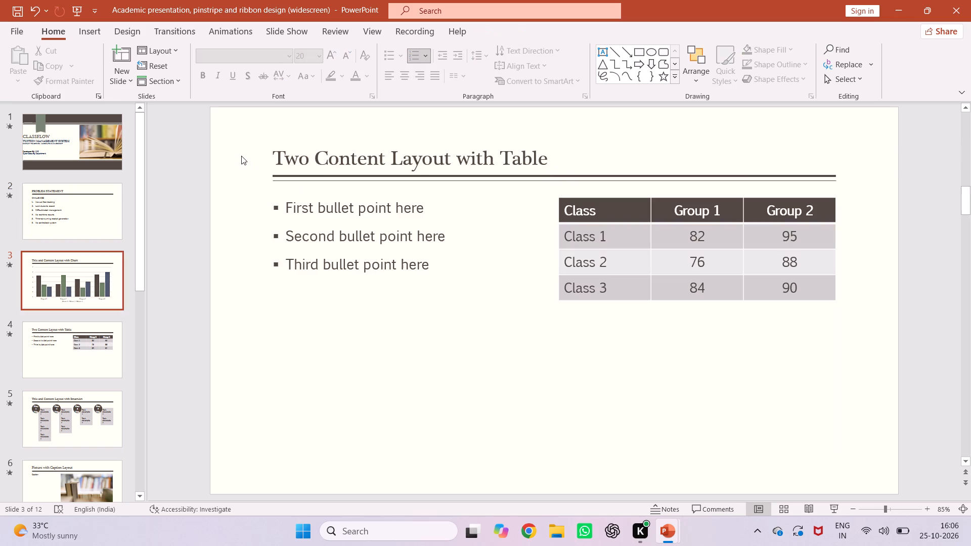
{"action": "scroll", "coordinate": [241, 156], "scroll_direction": "down", "scroll_amount": 1}
{"action": "scroll", "coordinate": [241, 156], "scroll_direction": "up", "scroll_amount": 5}
{"action": "scroll", "coordinate": [241, 156], "scroll_direction": "down", "scroll_amount": 2}
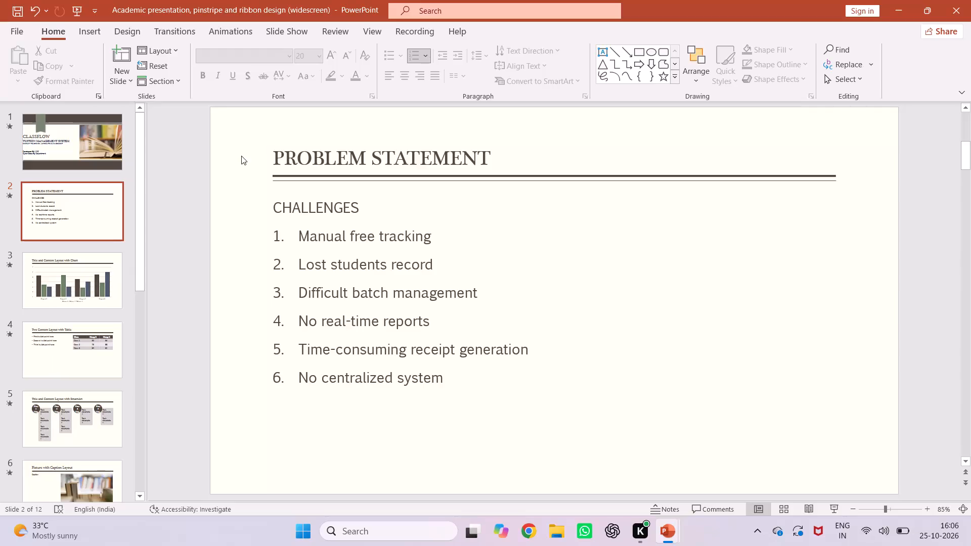
{"action": "key", "text": "Down"}
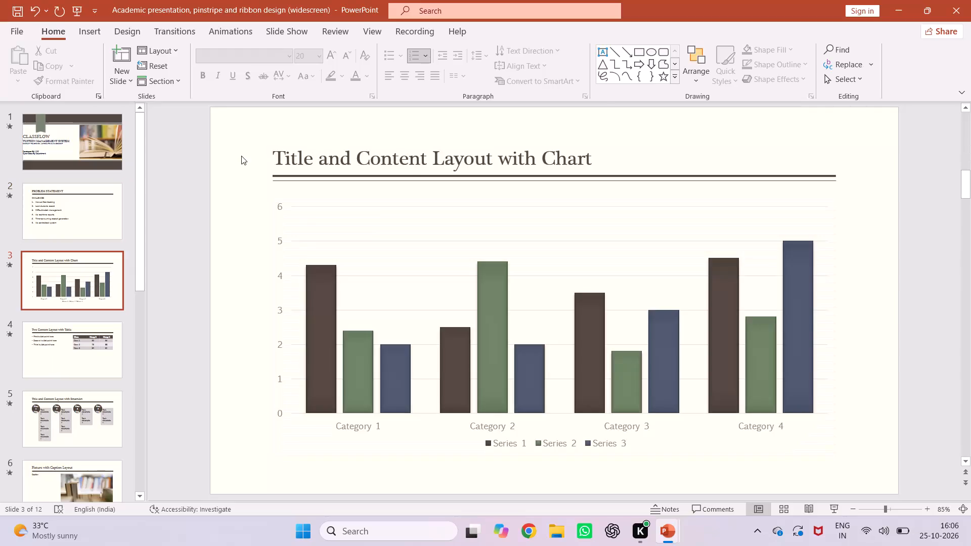
{"action": "key", "text": "Down"}
{"action": "key", "text": "Down"}
{"action": "key", "text": "Down"}
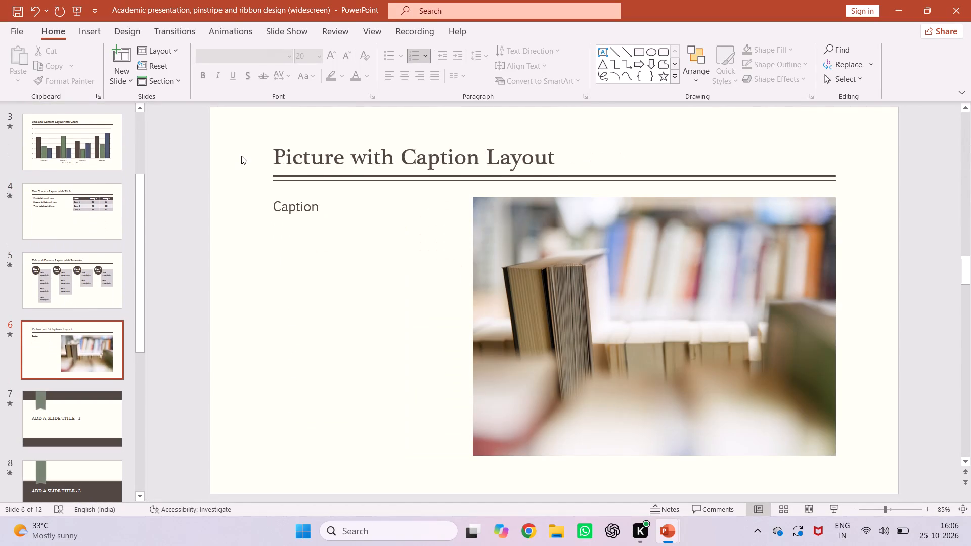
{"action": "key", "text": "Down"}
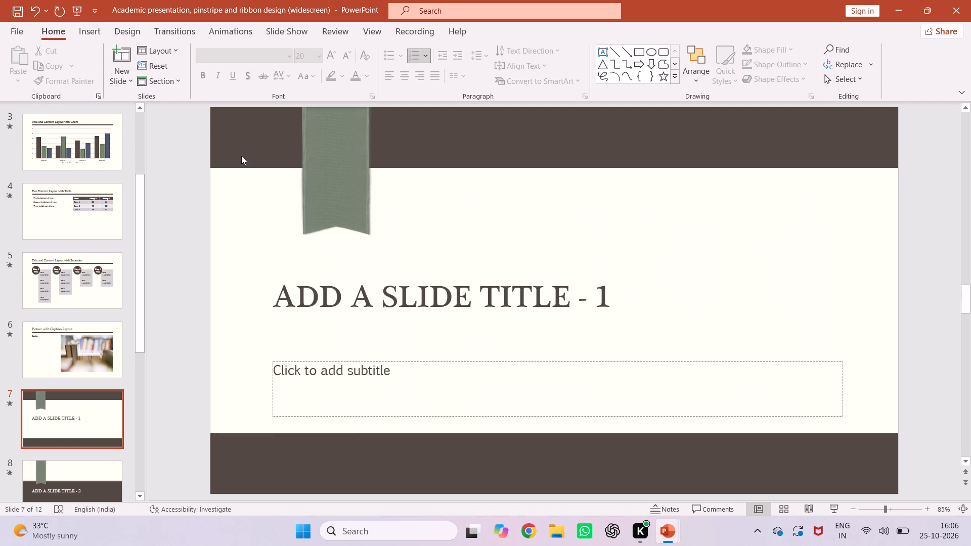
{"action": "key", "text": "Down"}
{"action": "key", "text": "Down"}
{"action": "key", "text": "Down"}
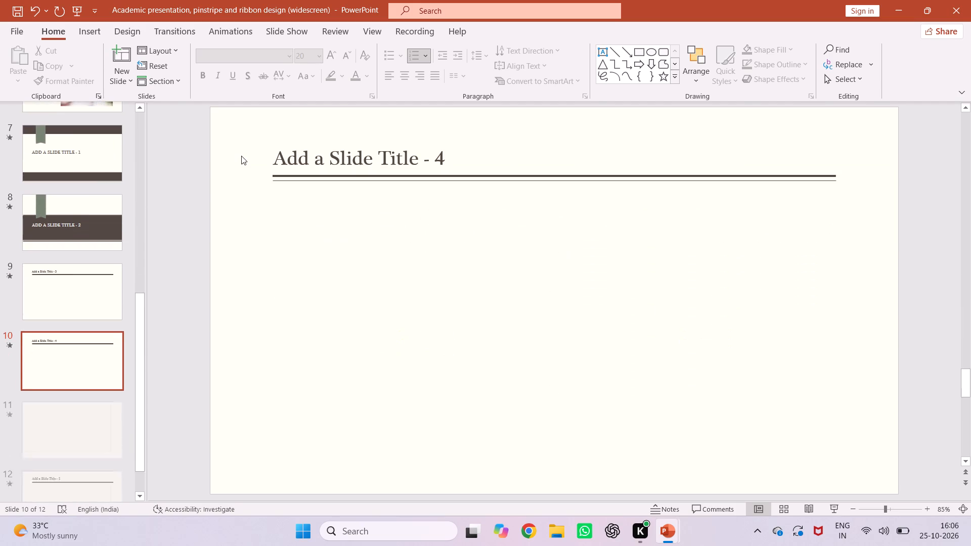
{"action": "key", "text": "Down"}
{"action": "key", "text": "Down"}
{"action": "key", "text": "Down"}
{"action": "key", "text": "Down"}
{"action": "key", "text": "Down"}
{"action": "key", "text": "Down"}
{"action": "key", "text": "Down"}
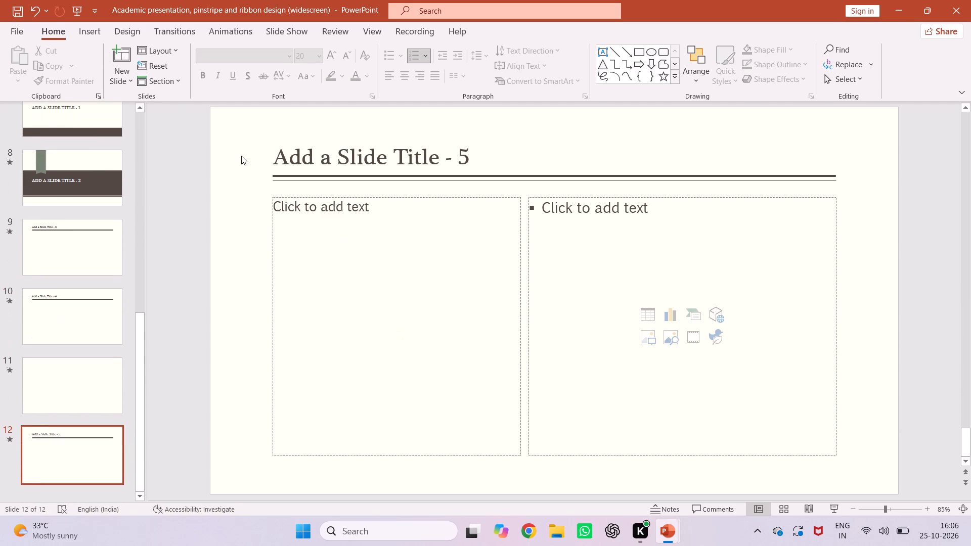
{"action": "key", "text": "Up"}
{"action": "key", "text": "Up"}
{"action": "key", "text": "Up"}
{"action": "key", "text": "Up"}
{"action": "key", "text": "Up"}
{"action": "key", "text": "Up"}
{"action": "key", "text": "Up"}
{"action": "key", "text": "Up"}
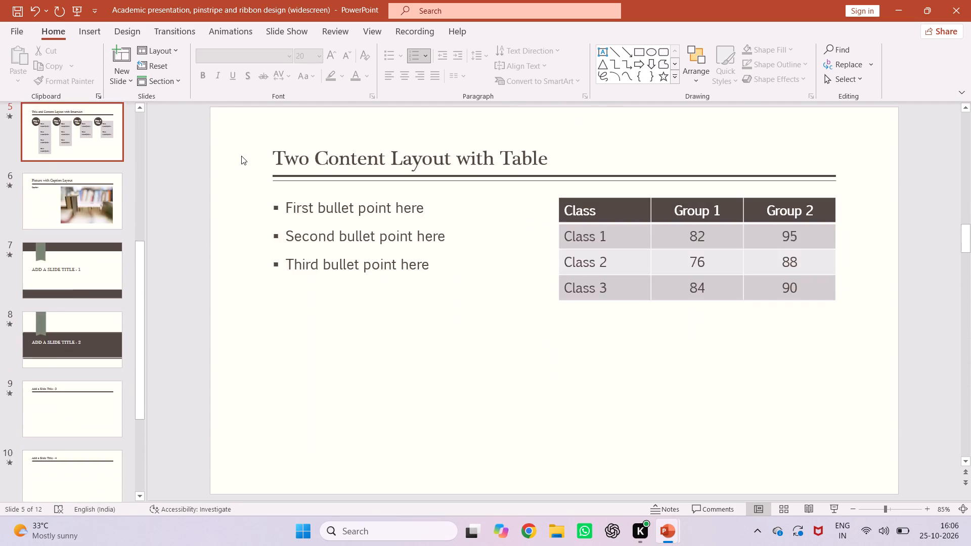
{"action": "key", "text": "Up"}
{"action": "key", "text": "Up"}
{"action": "key", "text": "Up"}
{"action": "key", "text": "Down"}
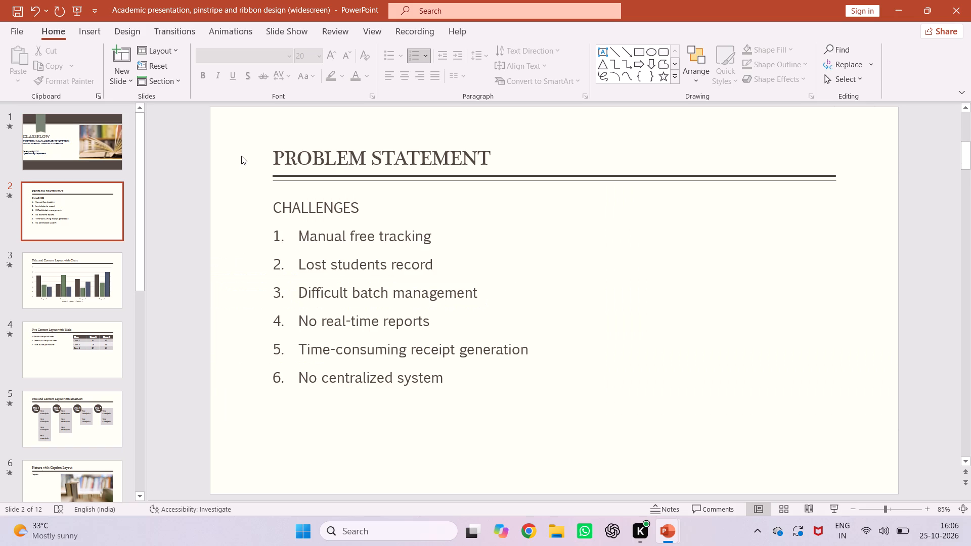
{"action": "key", "text": "Down"}
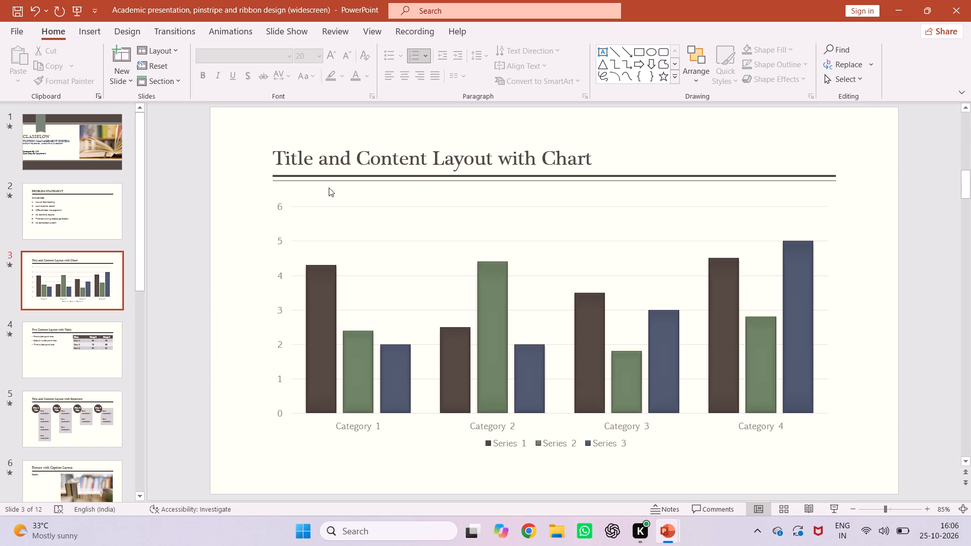
Clear the placeholder title text on slide 3, the chart slide.
{"action": "left_click", "coordinate": [329, 188]}
{"action": "left_click", "coordinate": [601, 148]}
{"action": "left_click", "coordinate": [601, 148]}
{"action": "left_click", "coordinate": [589, 165]}
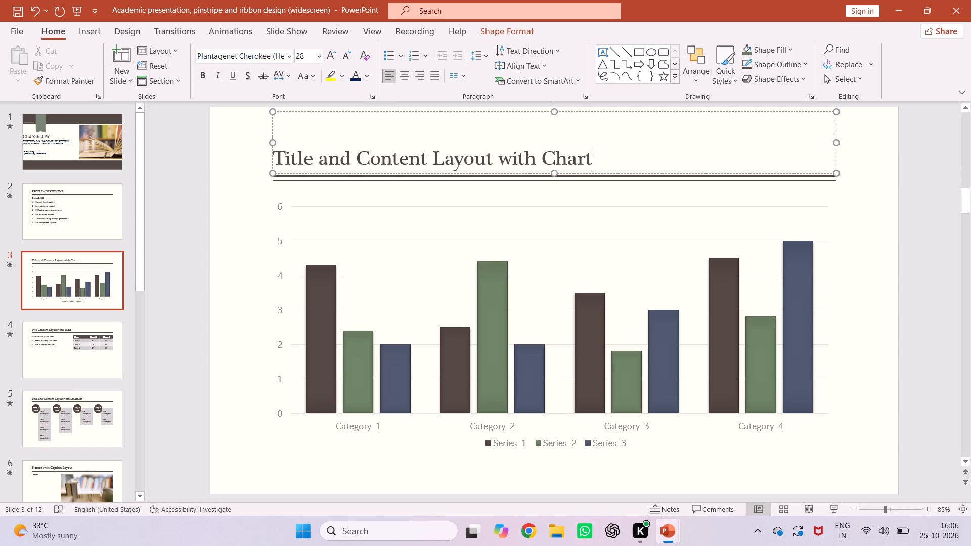
{"action": "key", "text": "BackSpace"}
{"action": "key", "text": "BackSpace"}
{"action": "key", "text": "BackSpace"}
{"action": "key", "text": "BackSpace"}
{"action": "key", "text": "BackSpace"}
{"action": "key", "text": "BackSpace"}
{"action": "key", "text": "BackSpace"}
{"action": "key", "text": "BackSpace"}
{"action": "key", "text": "BackSpace"}
{"action": "key", "text": "BackSpace"}
{"action": "key", "text": "BackSpace"}
{"action": "key", "text": "BackSpace"}
{"action": "key", "text": "BackSpace"}
{"action": "key", "text": "BackSpace"}
{"action": "key", "text": "BackSpace"}
{"action": "key", "text": "BackSpace"}
{"action": "key", "text": "BackSpace"}
{"action": "key", "text": "BackSpace"}
{"action": "key", "text": "BackSpace"}
{"action": "key", "text": "BackSpace"}
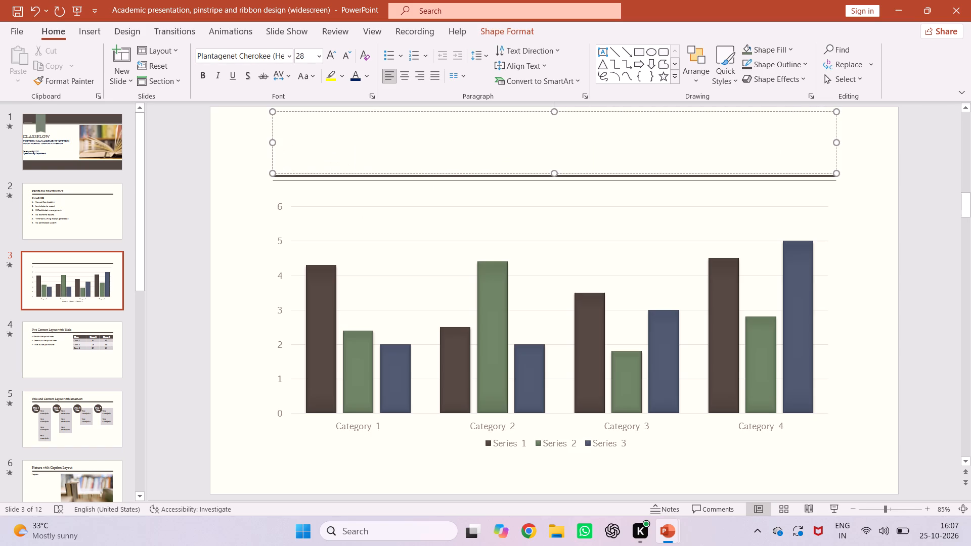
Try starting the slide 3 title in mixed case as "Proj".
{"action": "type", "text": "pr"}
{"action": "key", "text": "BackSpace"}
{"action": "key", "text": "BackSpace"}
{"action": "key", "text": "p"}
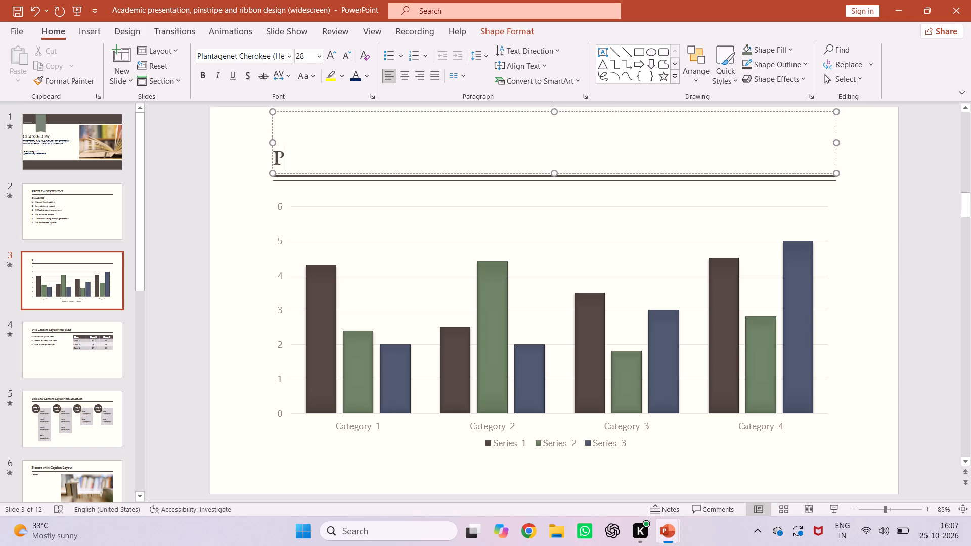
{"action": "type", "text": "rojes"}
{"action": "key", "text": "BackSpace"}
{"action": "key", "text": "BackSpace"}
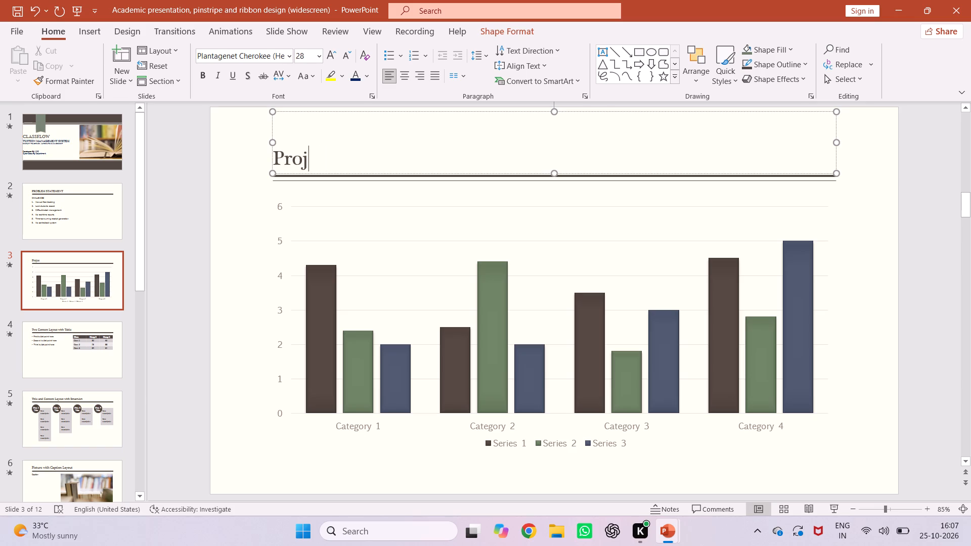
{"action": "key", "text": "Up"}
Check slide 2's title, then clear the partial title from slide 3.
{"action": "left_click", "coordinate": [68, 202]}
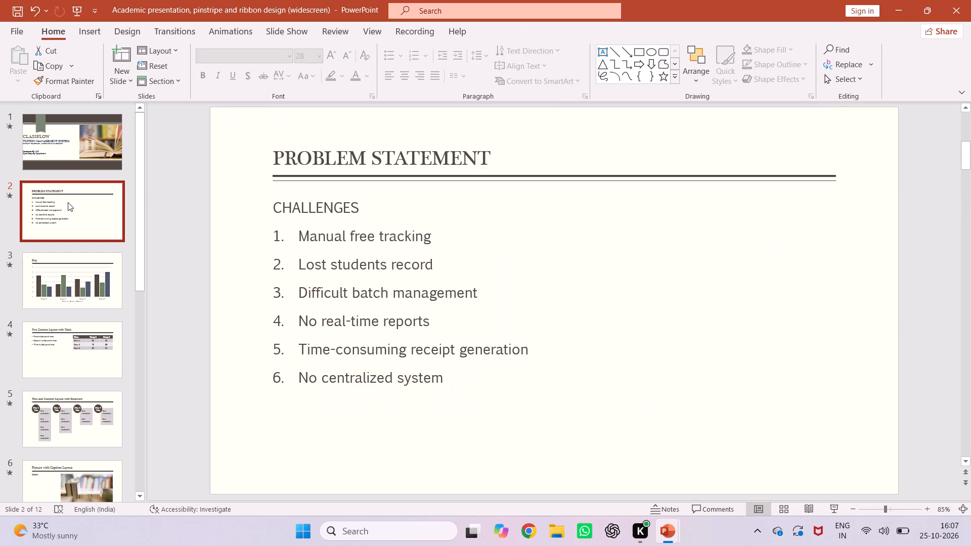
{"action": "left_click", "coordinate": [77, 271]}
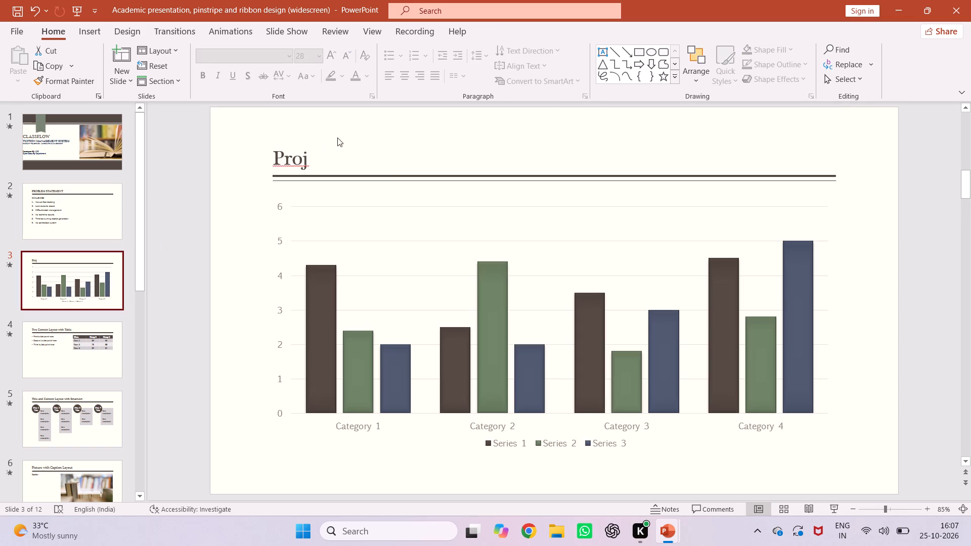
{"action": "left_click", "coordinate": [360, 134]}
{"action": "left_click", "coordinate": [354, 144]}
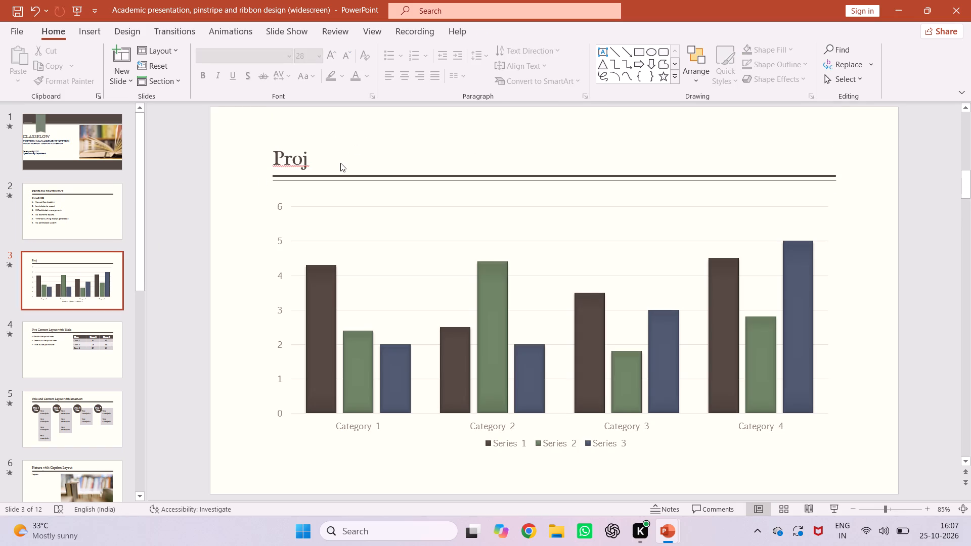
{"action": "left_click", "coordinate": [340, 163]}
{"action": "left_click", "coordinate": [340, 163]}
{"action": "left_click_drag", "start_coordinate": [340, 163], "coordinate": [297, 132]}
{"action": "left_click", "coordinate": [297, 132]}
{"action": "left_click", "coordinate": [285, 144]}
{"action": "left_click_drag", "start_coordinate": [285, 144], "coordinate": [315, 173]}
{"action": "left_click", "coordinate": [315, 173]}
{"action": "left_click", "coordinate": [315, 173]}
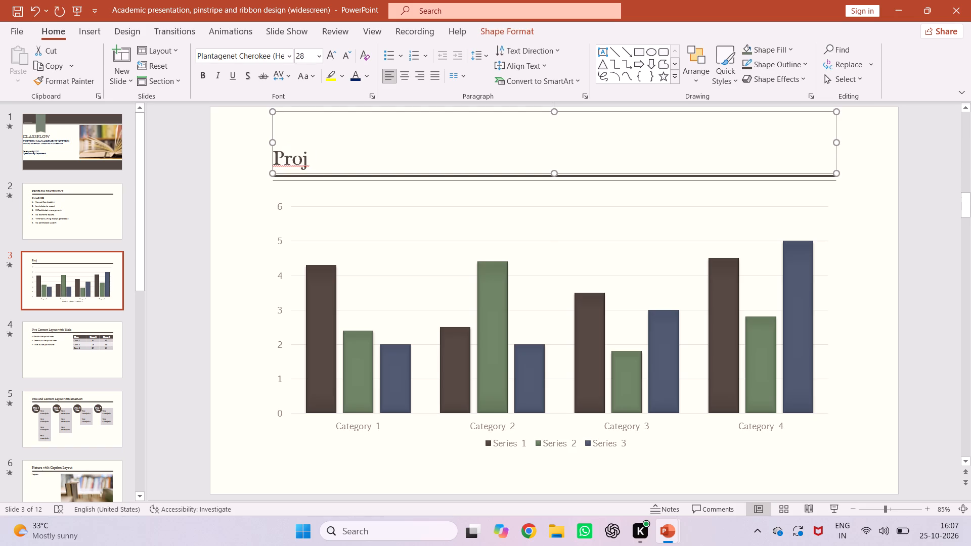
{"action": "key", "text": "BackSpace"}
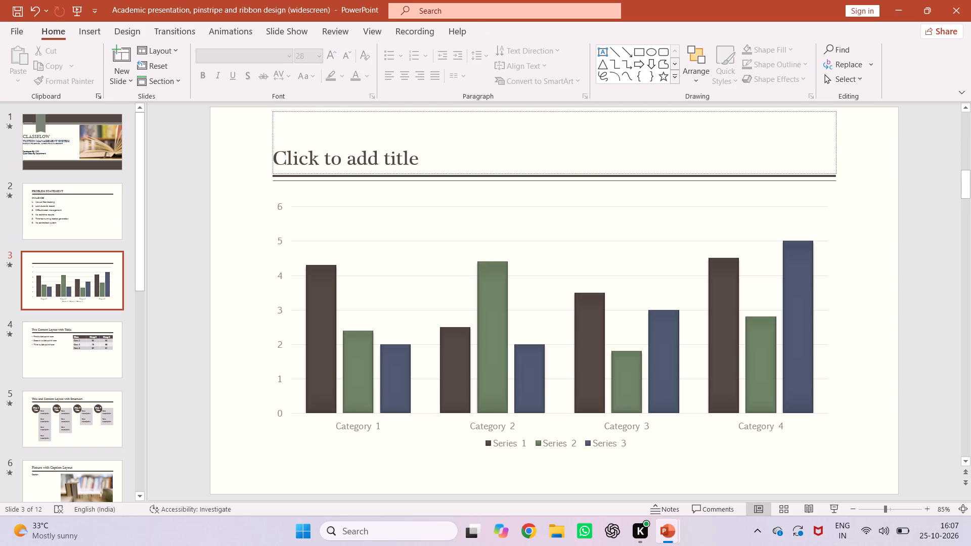
Enter "PROJECT OBJECTIVES" in capitals as the title of slide 3.
{"action": "key", "text": "o"}
{"action": "key", "text": "BackSpace"}
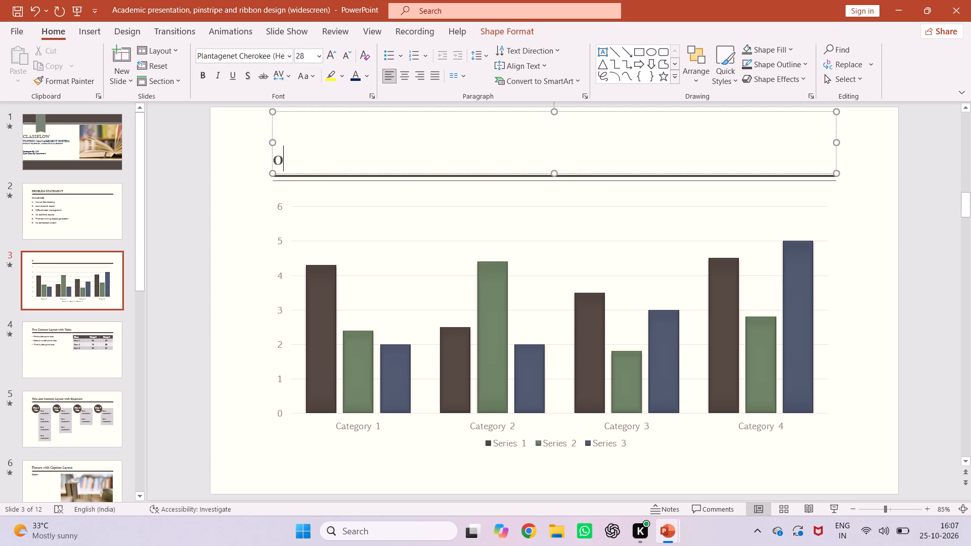
{"action": "type", "text": "PROJECT"}
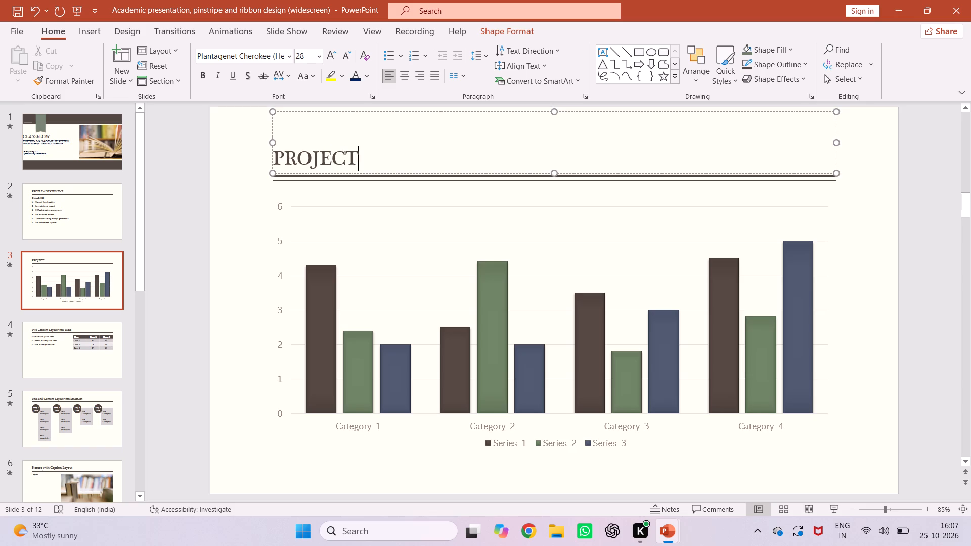
{"action": "key", "text": "space"}
{"action": "key", "text": "b"}
{"action": "key", "text": "BackSpace"}
{"action": "type", "text": "OB"}
{"action": "type", "text": "JECTIVES"}
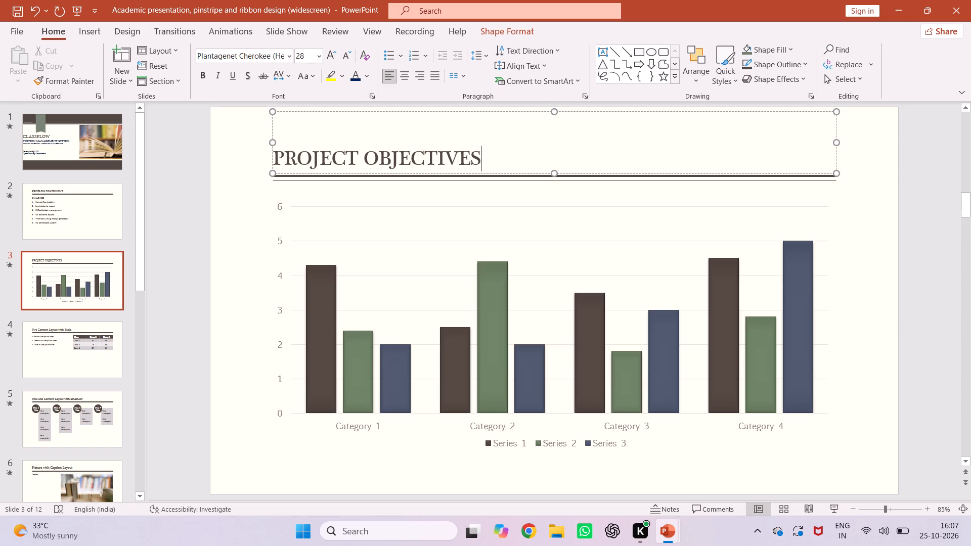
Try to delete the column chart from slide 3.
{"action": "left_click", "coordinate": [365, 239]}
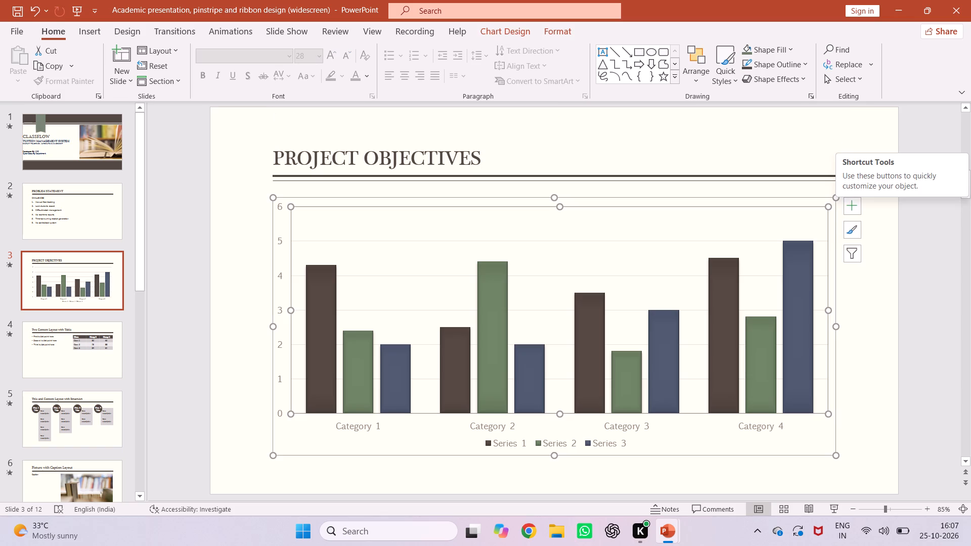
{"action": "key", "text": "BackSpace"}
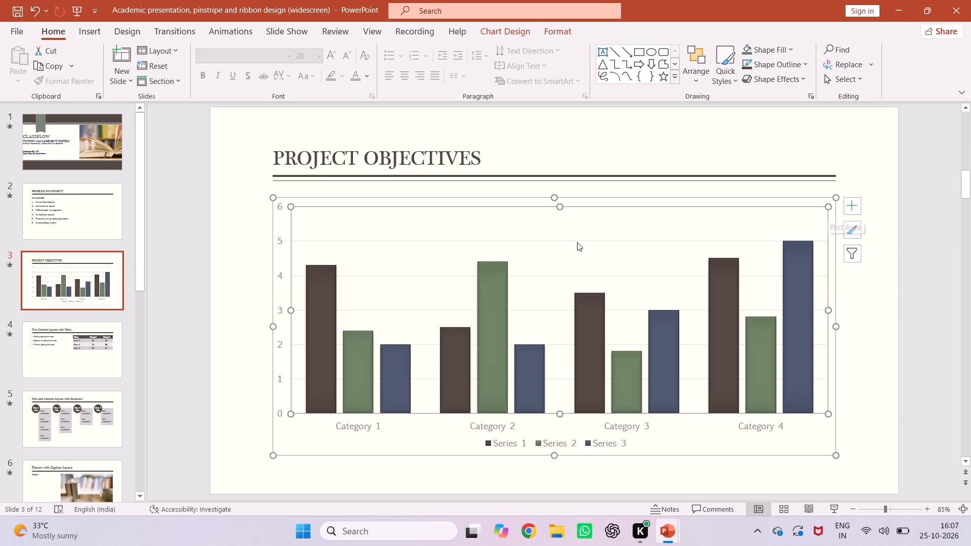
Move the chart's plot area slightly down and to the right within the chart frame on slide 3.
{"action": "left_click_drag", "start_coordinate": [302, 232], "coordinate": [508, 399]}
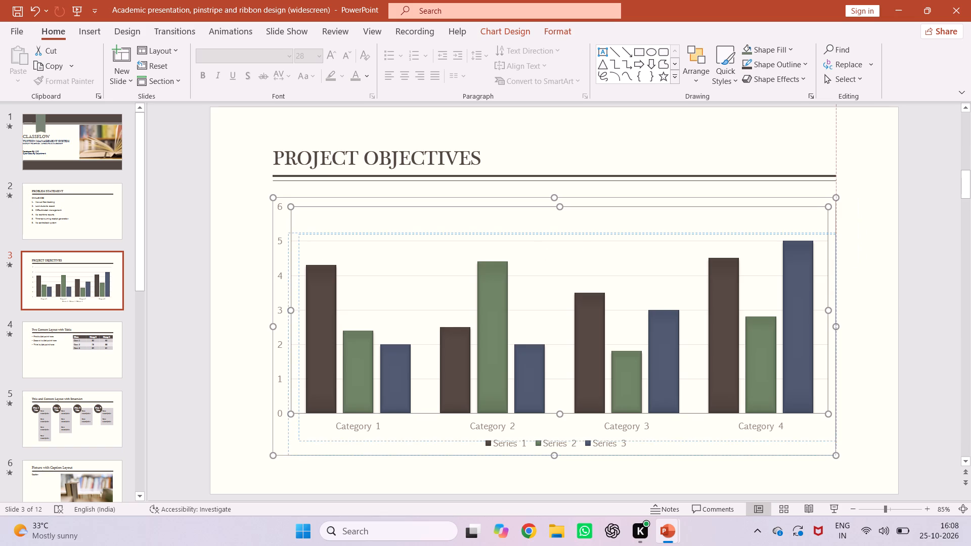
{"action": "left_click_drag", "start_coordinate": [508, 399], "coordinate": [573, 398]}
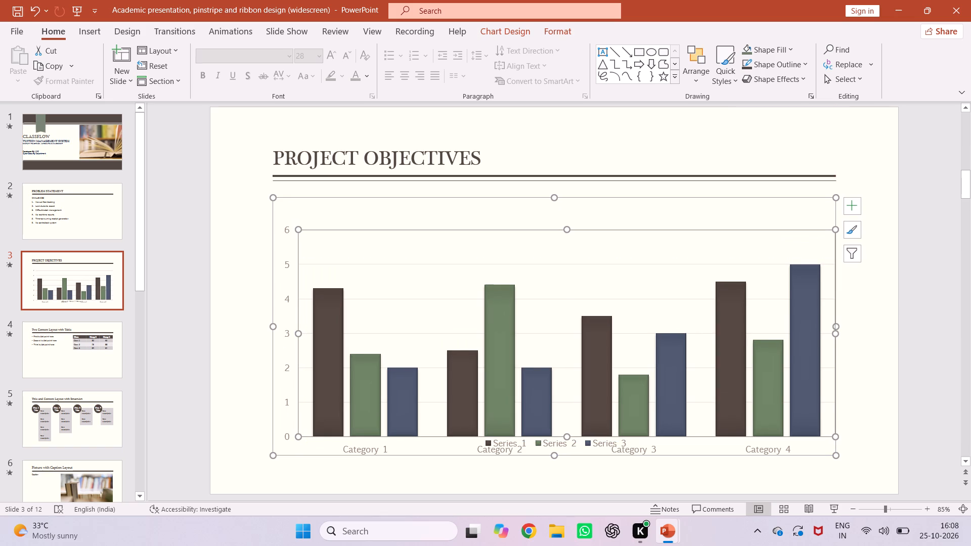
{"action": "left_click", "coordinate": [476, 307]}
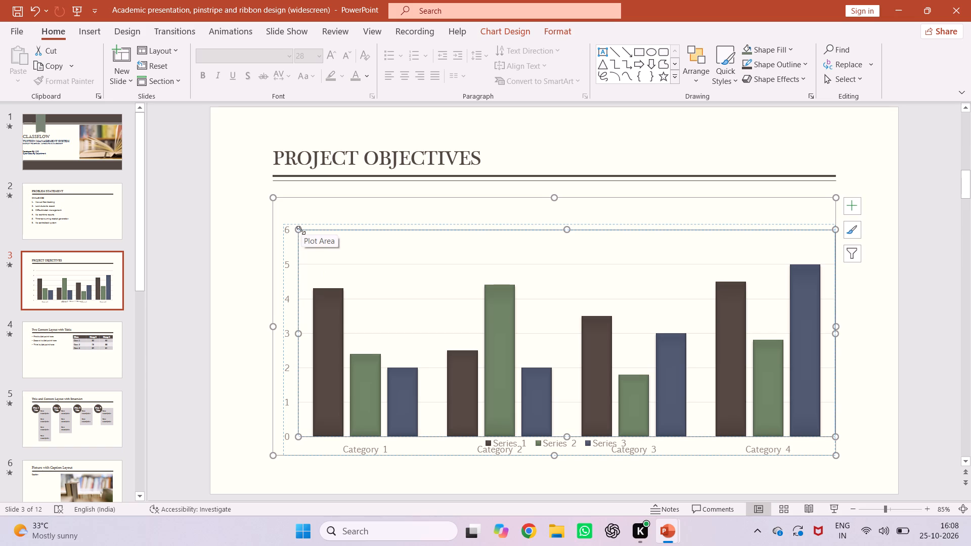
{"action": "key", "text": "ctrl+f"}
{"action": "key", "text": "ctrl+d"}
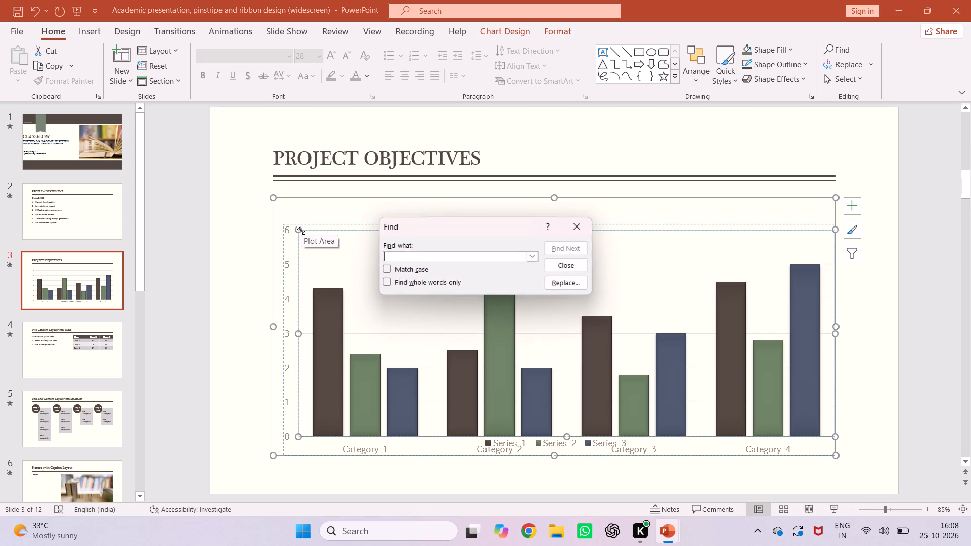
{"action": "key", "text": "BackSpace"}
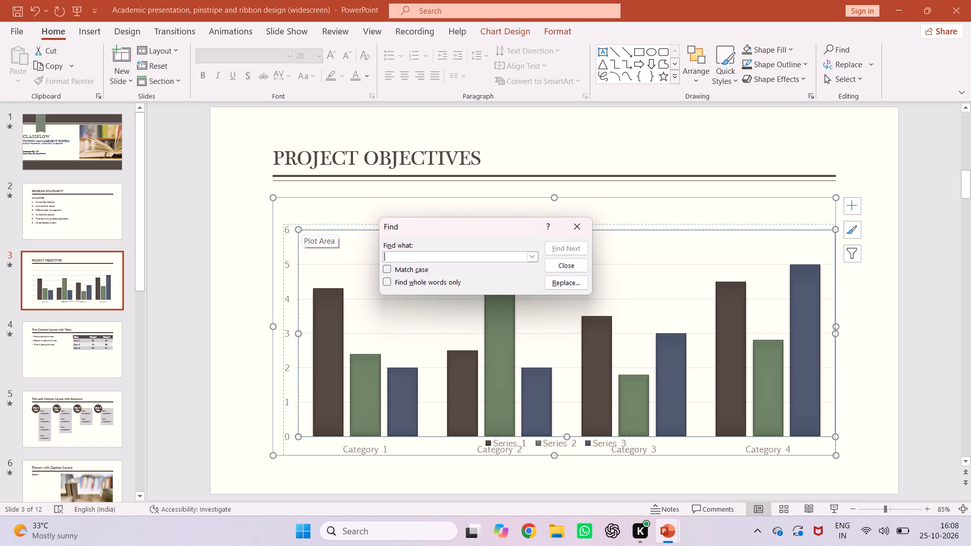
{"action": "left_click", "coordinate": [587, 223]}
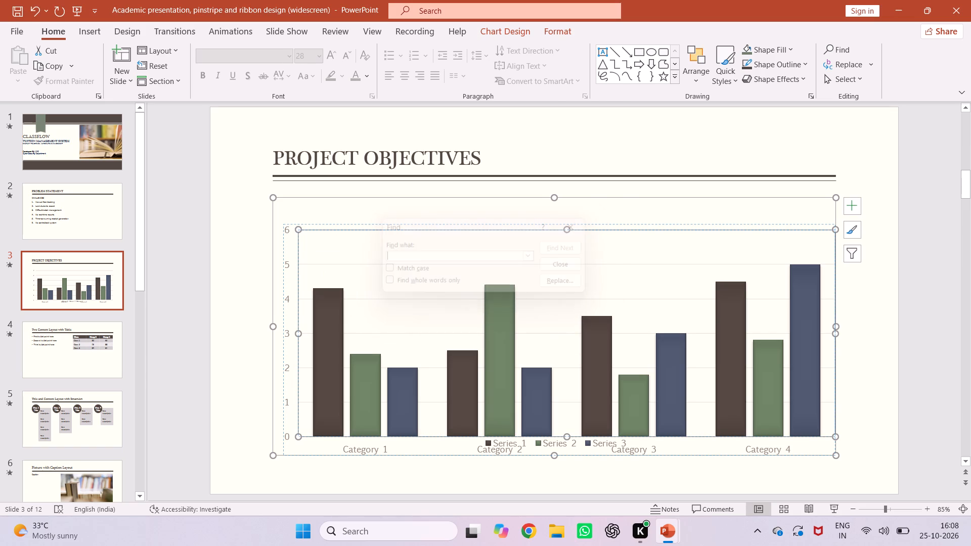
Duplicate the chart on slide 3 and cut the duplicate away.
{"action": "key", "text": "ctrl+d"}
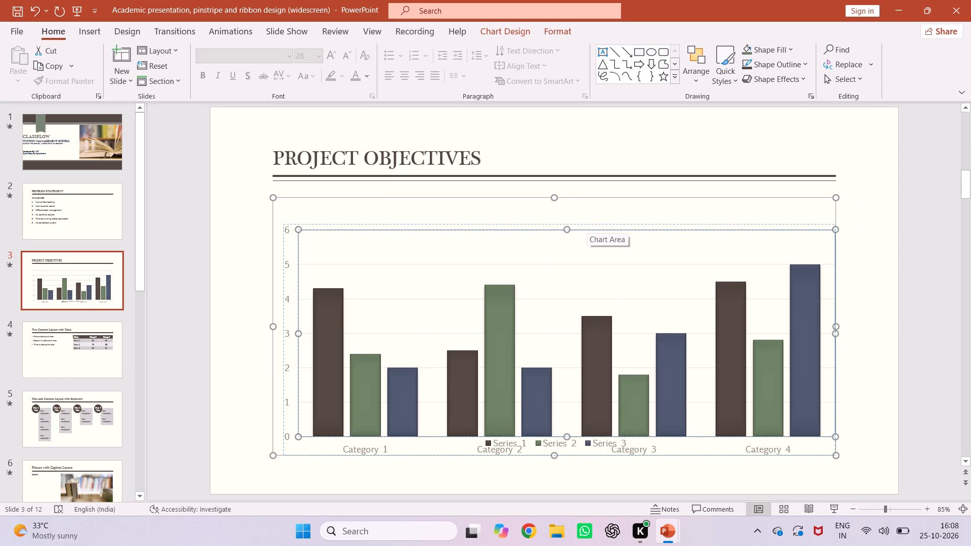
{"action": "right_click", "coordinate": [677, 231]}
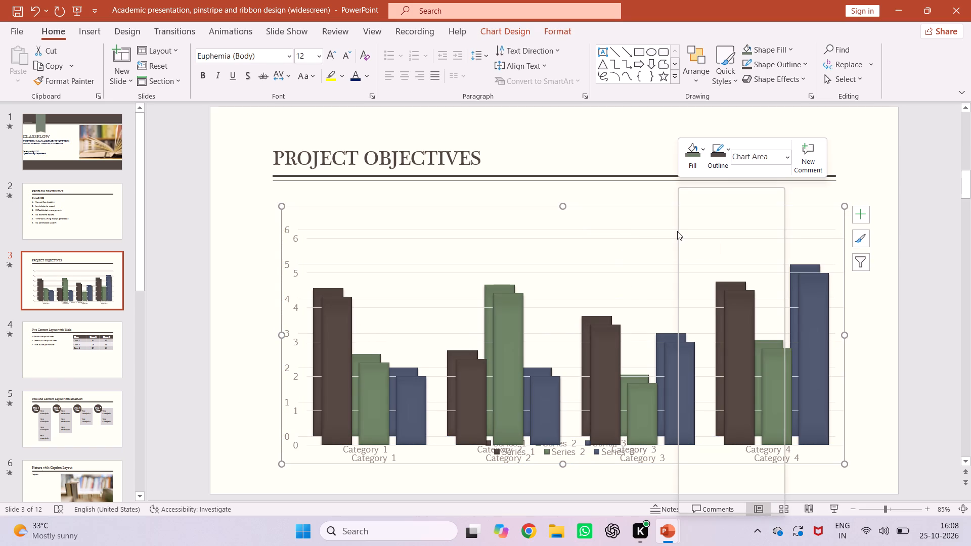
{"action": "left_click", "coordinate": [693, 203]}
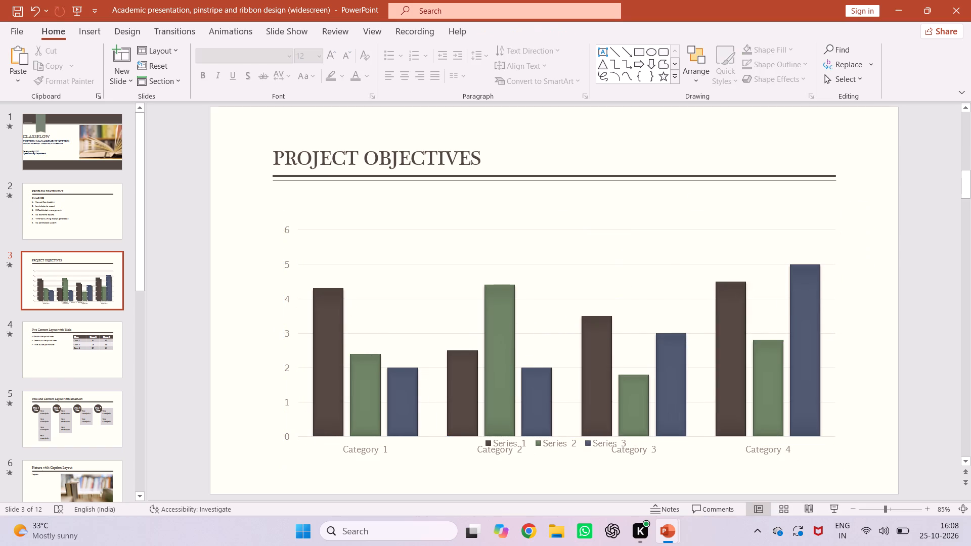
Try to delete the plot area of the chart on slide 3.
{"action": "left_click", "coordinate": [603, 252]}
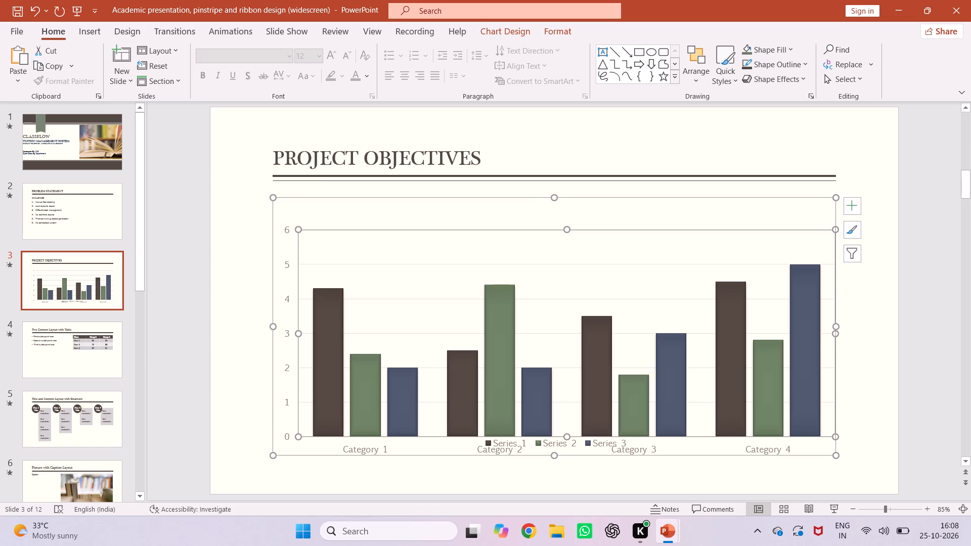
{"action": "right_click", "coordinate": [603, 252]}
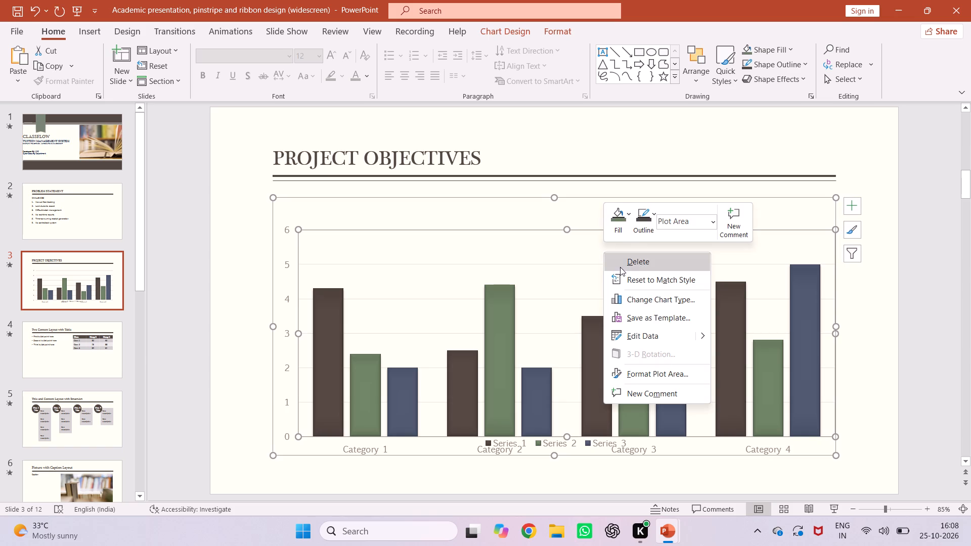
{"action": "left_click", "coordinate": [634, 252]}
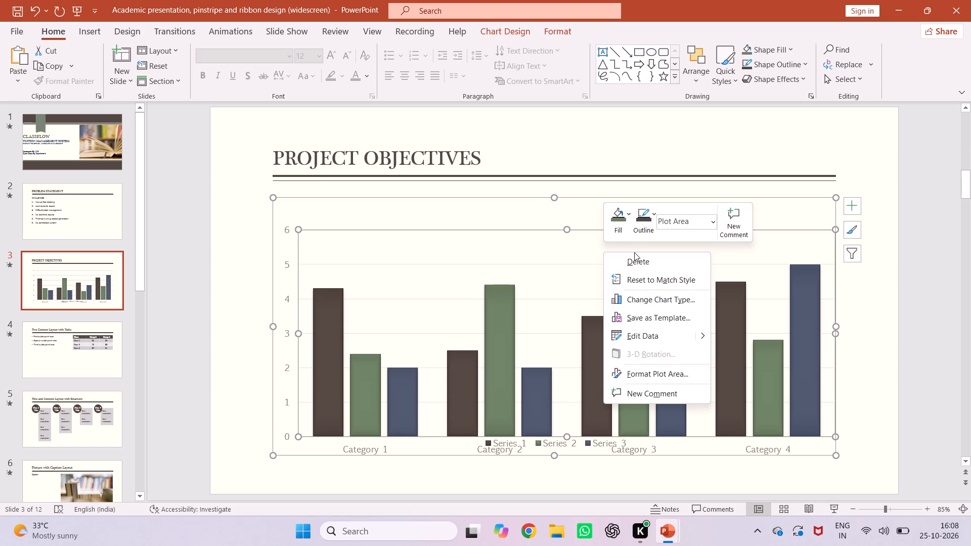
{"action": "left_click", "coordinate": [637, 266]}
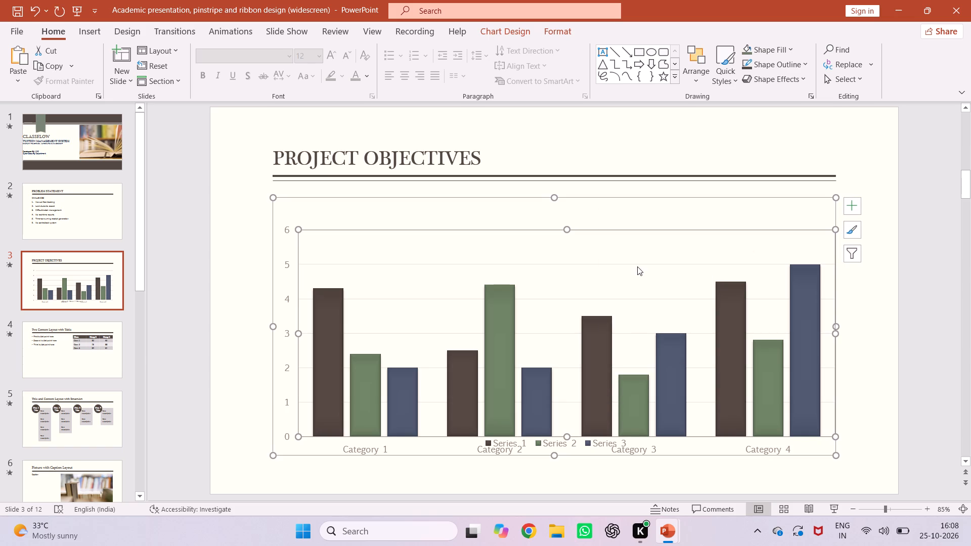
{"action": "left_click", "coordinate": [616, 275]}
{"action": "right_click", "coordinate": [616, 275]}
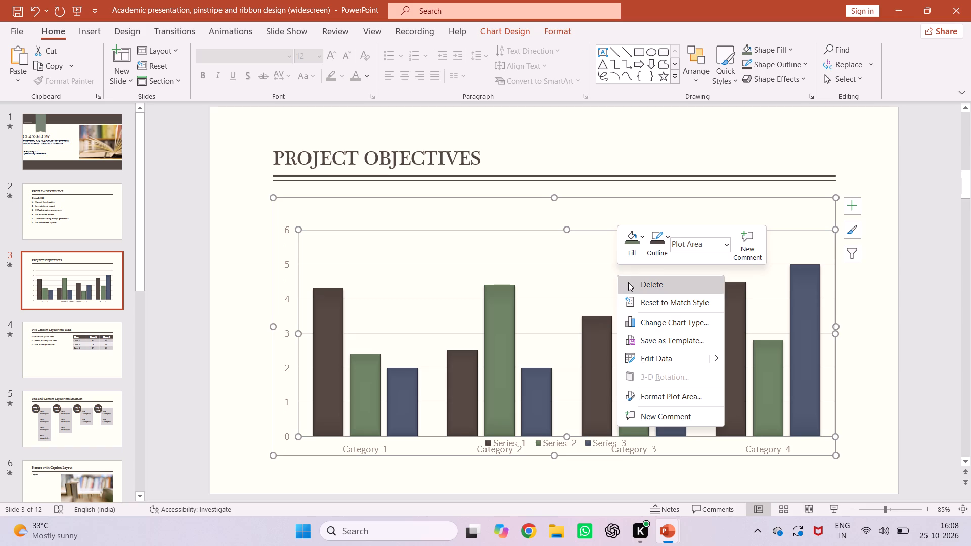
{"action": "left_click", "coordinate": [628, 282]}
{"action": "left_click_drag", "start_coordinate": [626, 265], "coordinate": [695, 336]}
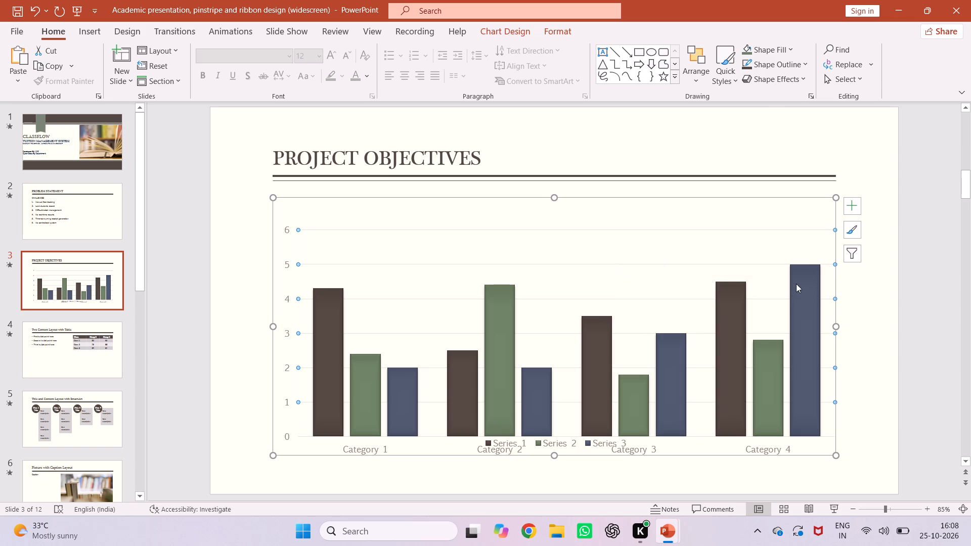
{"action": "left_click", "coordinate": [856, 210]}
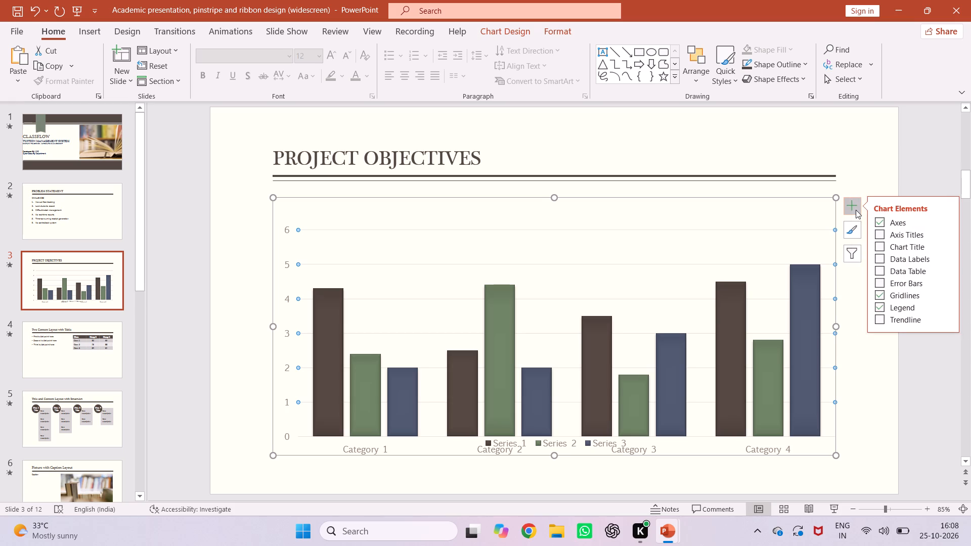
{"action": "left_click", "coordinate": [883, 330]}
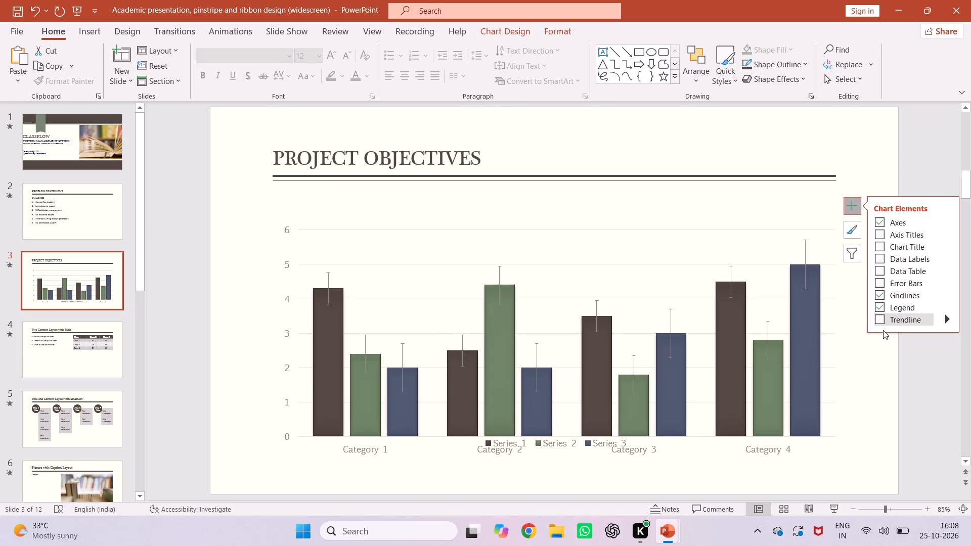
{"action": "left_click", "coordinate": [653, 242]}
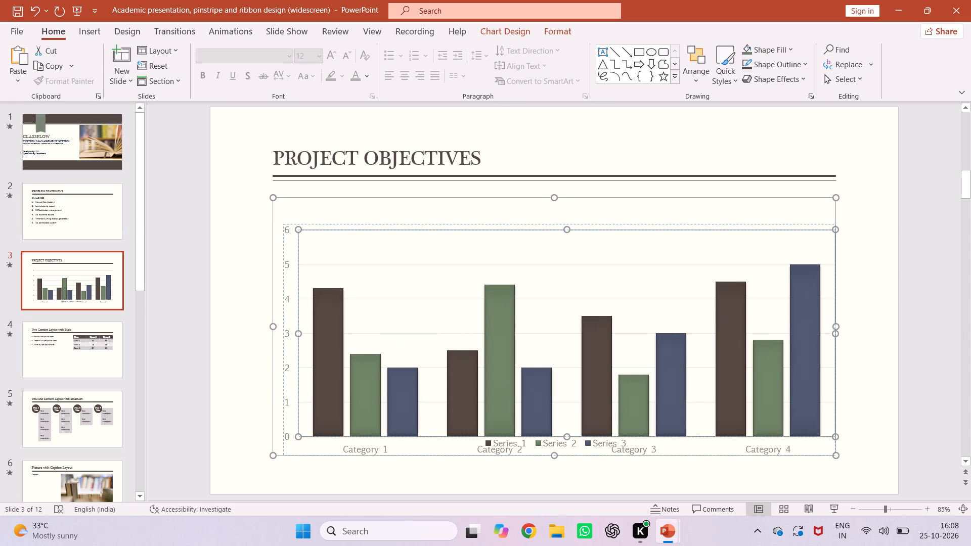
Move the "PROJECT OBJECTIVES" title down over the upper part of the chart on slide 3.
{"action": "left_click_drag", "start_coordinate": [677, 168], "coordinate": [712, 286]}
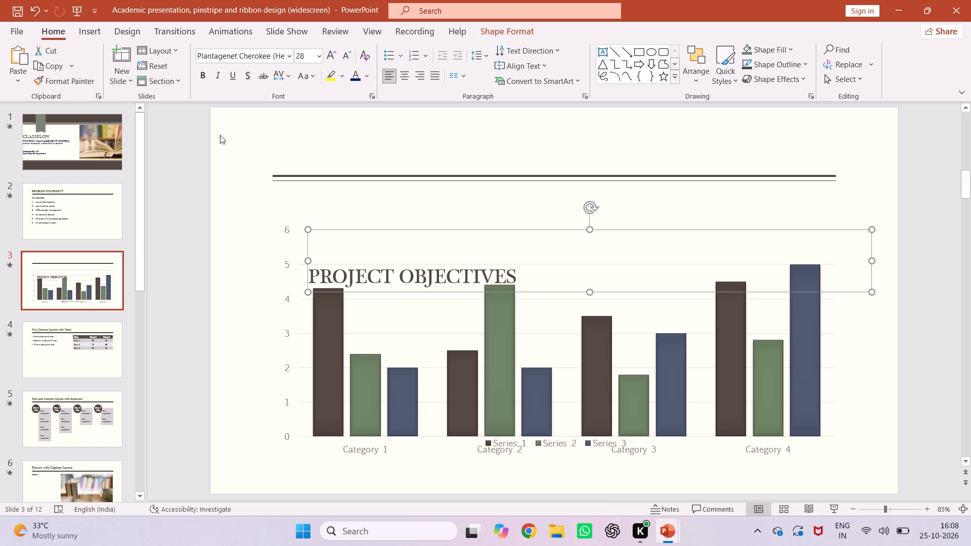
Open slide 4, the table slide, and look through the remaining template slides in the deck.
{"action": "left_click", "coordinate": [62, 332]}
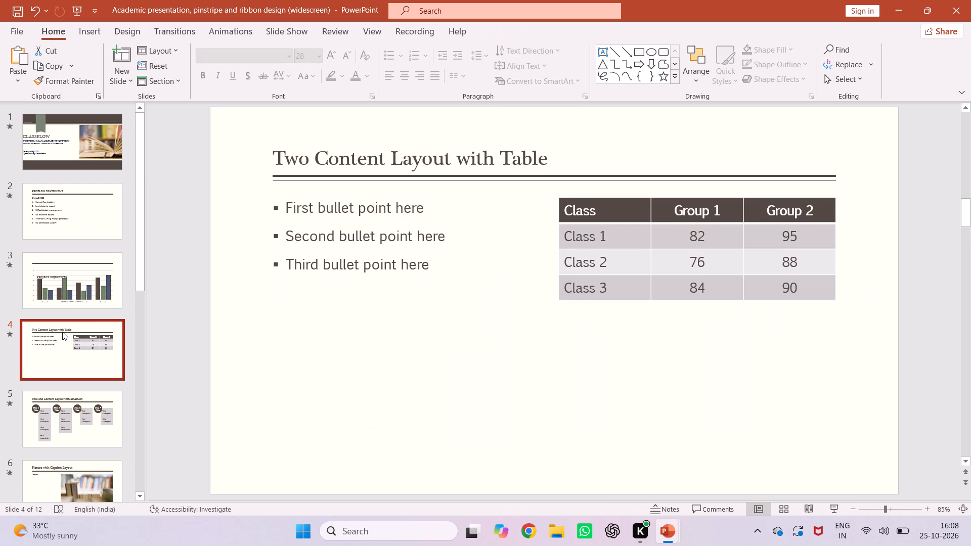
{"action": "scroll", "coordinate": [62, 332], "scroll_direction": "down", "scroll_amount": 7}
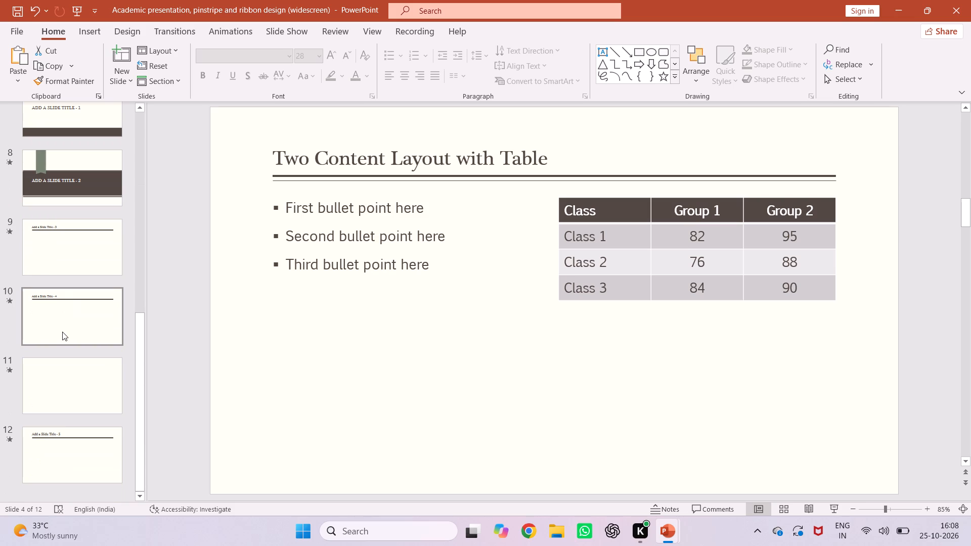
{"action": "left_click", "coordinate": [628, 188]}
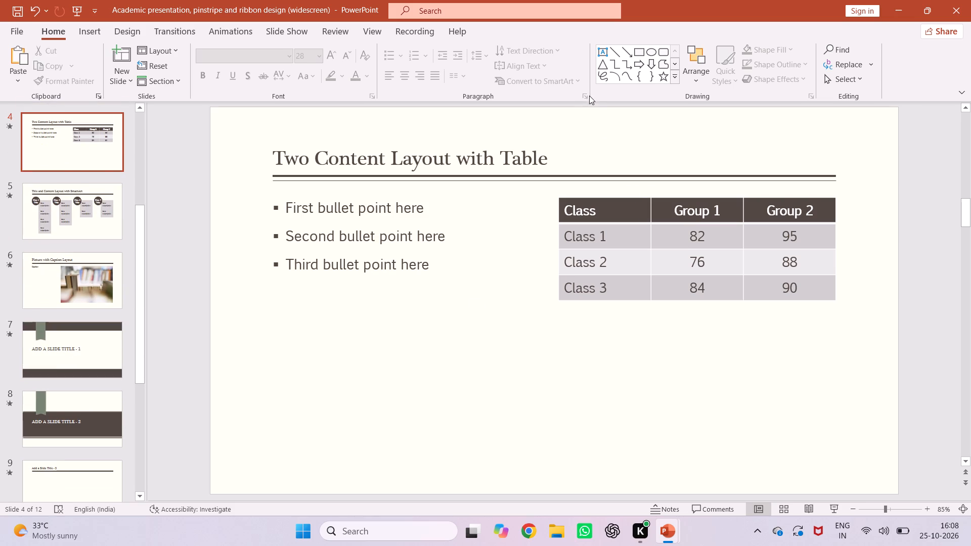
{"action": "left_click", "coordinate": [578, 135]}
{"action": "left_click_drag", "start_coordinate": [555, 151], "coordinate": [297, 185]}
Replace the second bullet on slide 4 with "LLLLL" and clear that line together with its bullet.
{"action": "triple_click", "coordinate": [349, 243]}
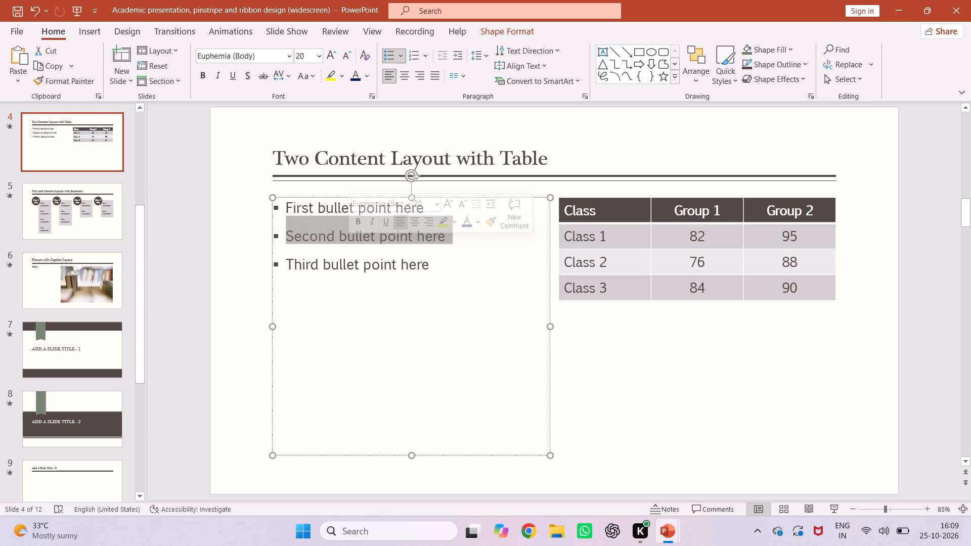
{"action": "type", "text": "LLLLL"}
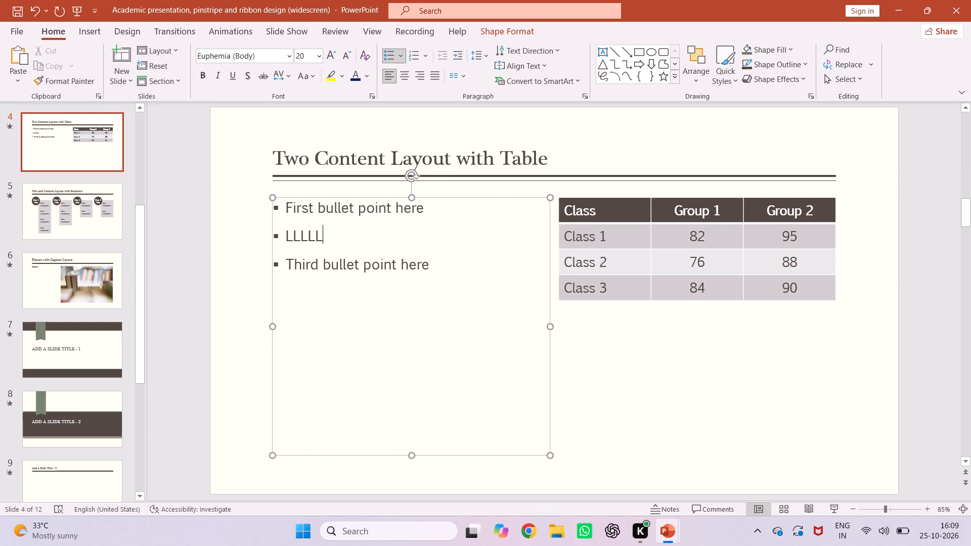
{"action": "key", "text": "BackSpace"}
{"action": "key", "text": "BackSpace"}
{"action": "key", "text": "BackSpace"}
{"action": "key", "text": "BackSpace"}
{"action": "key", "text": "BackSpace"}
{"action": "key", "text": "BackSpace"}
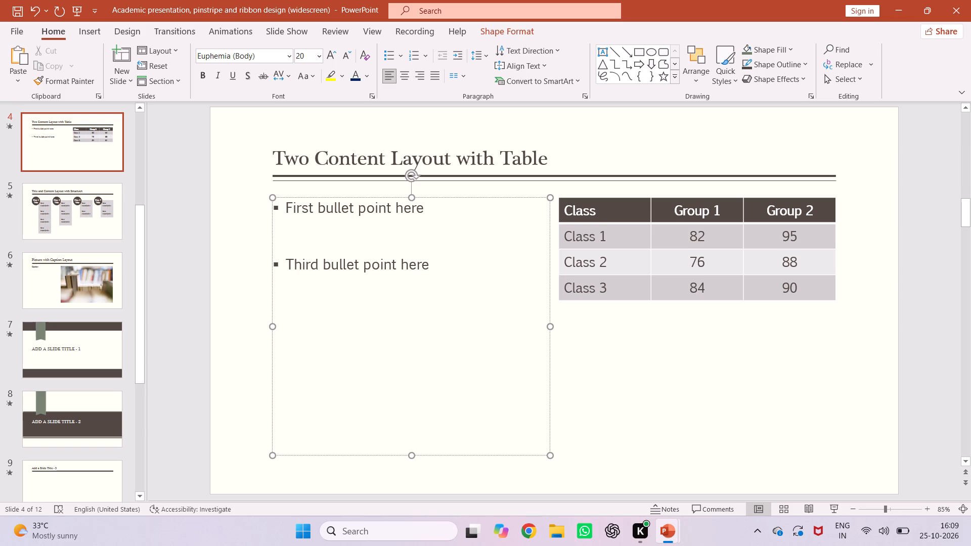
Close the academic pinstripe and ribbon presentation without saving the changes.
{"action": "left_click", "coordinate": [957, 5]}
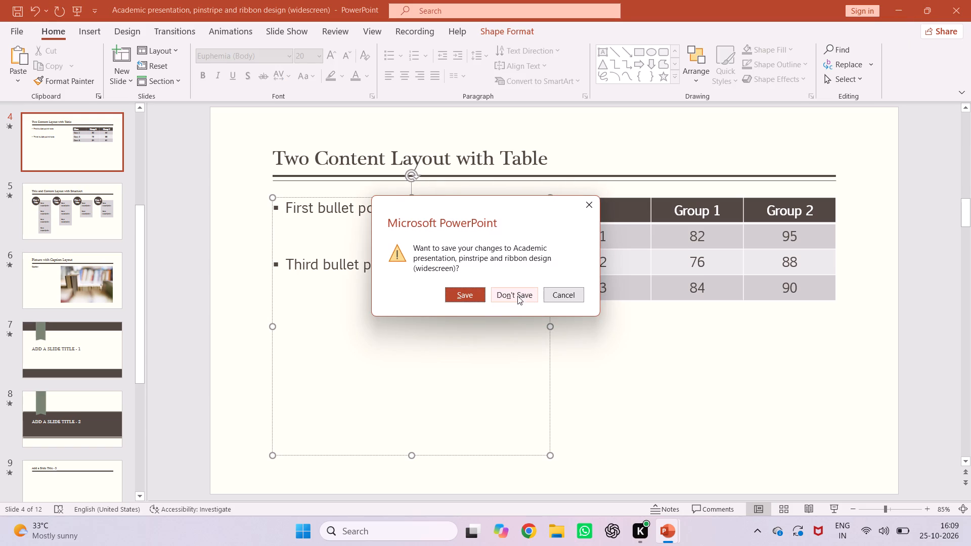
{"action": "left_click", "coordinate": [518, 294]}
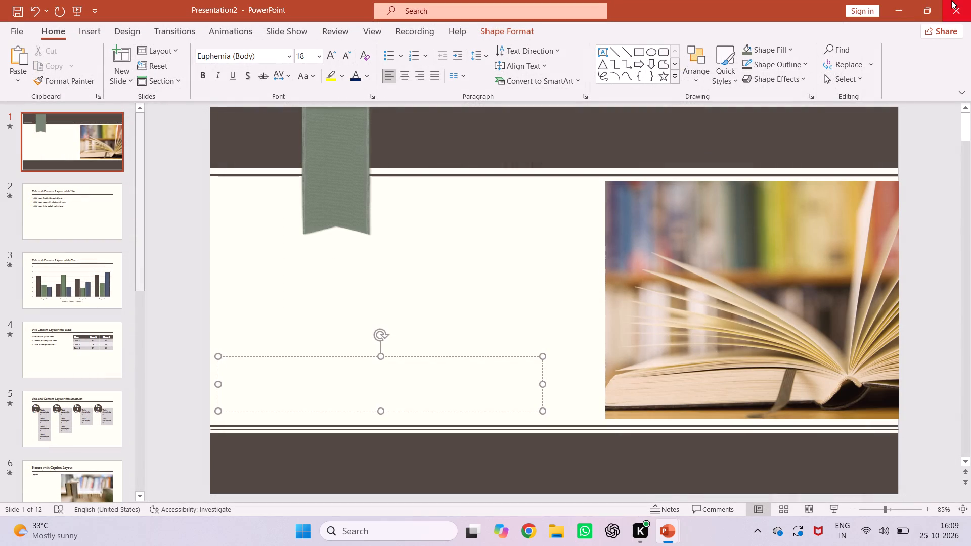
Close Presentation2 without saving the changes.
{"action": "left_click", "coordinate": [951, 0]}
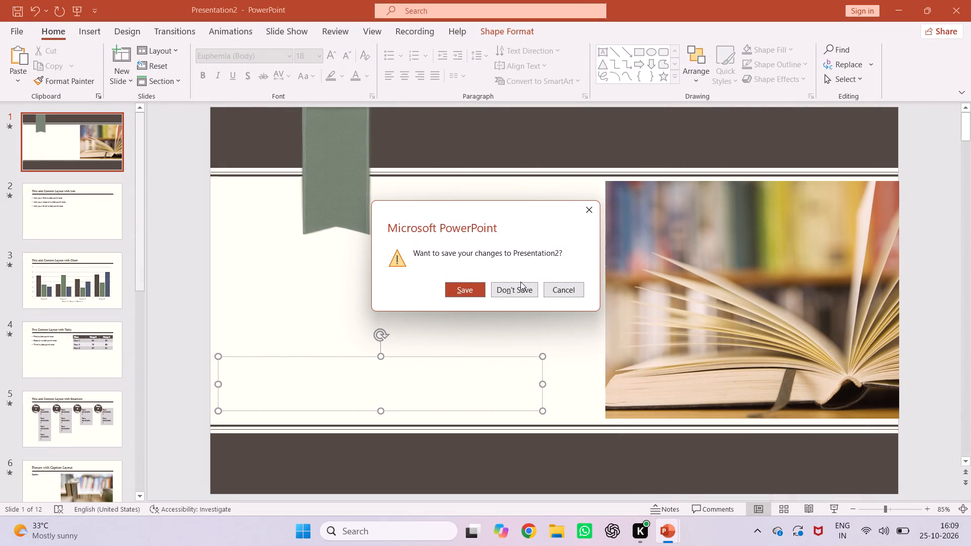
{"action": "left_click", "coordinate": [520, 282]}
{"action": "left_click", "coordinate": [520, 290]}
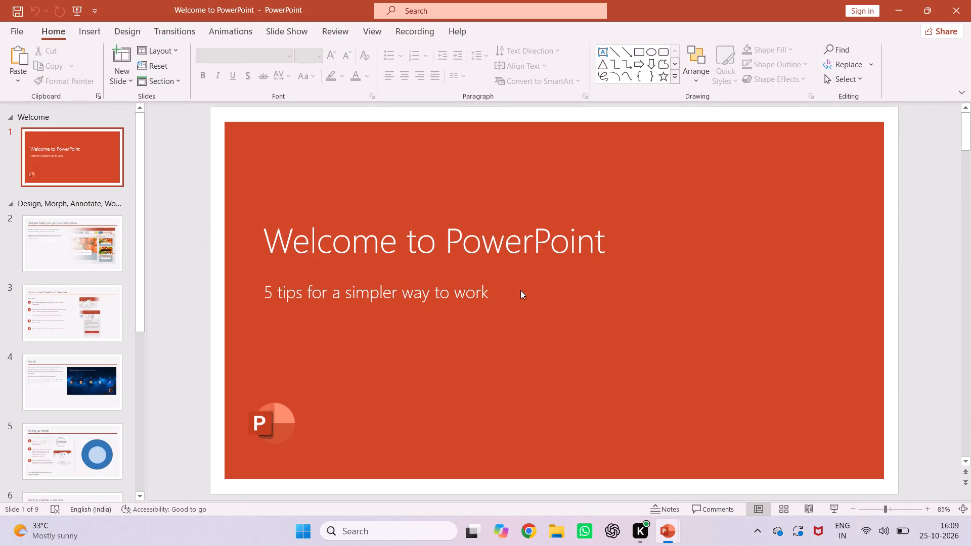
Close the Welcome to PowerPoint presentation.
{"action": "left_click", "coordinate": [970, 0]}
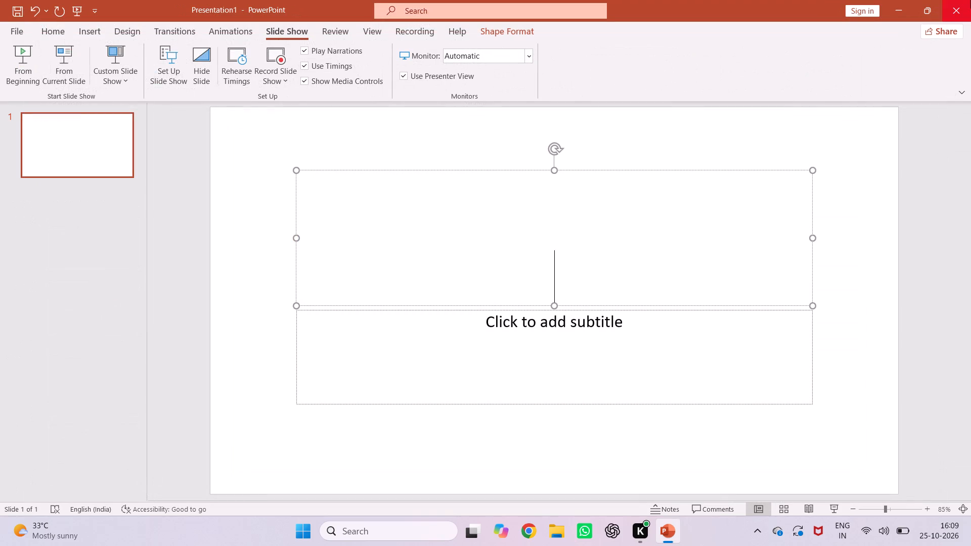
Close Presentation1, the blank single-slide presentation.
{"action": "left_click", "coordinate": [970, 0]}
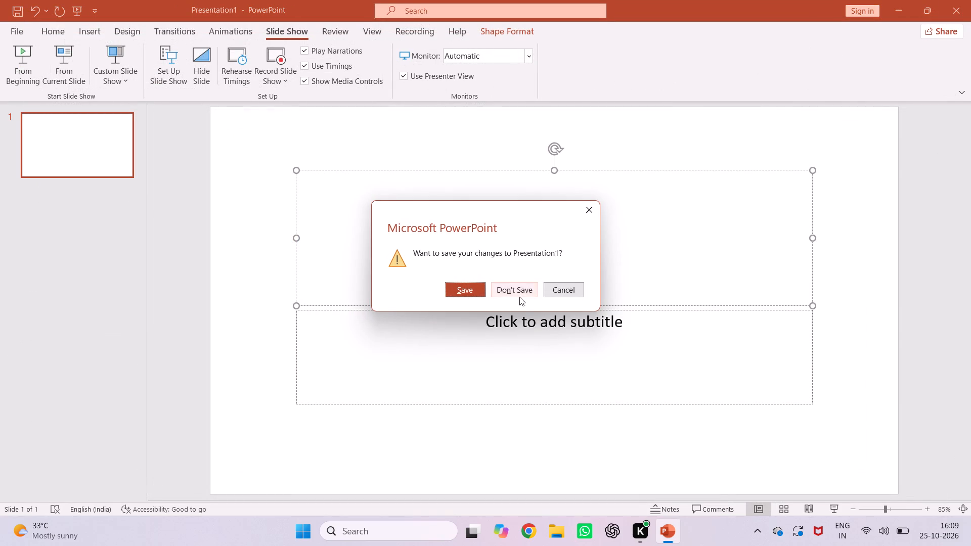